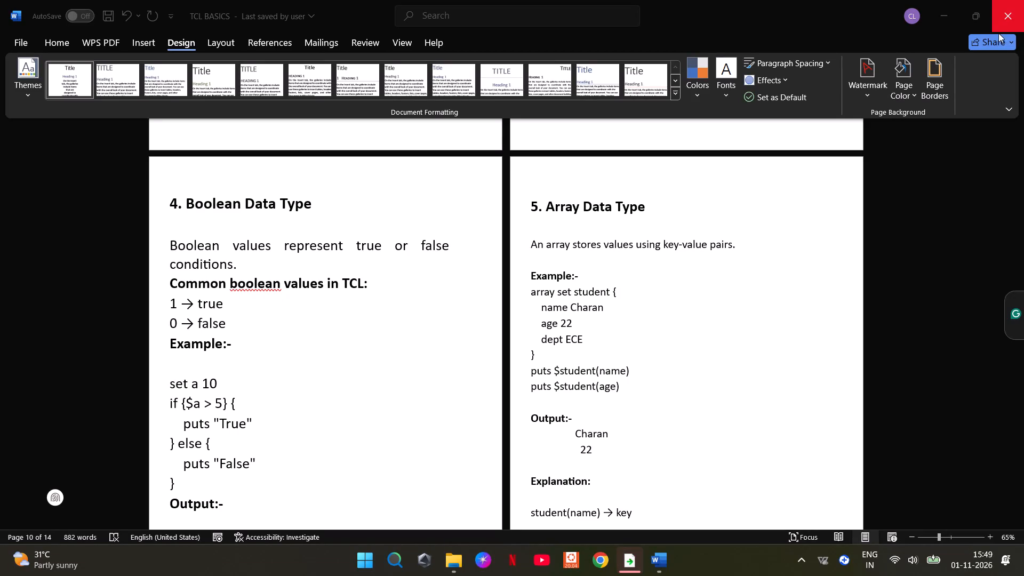
Review the data type sections of the TCL BASICS document, from Boolean and Array through List Data Type.
{"action": "scroll", "coordinate": [1020, 9], "scroll_direction": "down", "scroll_amount": 1}
{"action": "scroll", "coordinate": [531, 153], "scroll_direction": "down", "scroll_amount": 2}
{"action": "scroll", "coordinate": [542, 194], "scroll_direction": "down", "scroll_amount": 4}
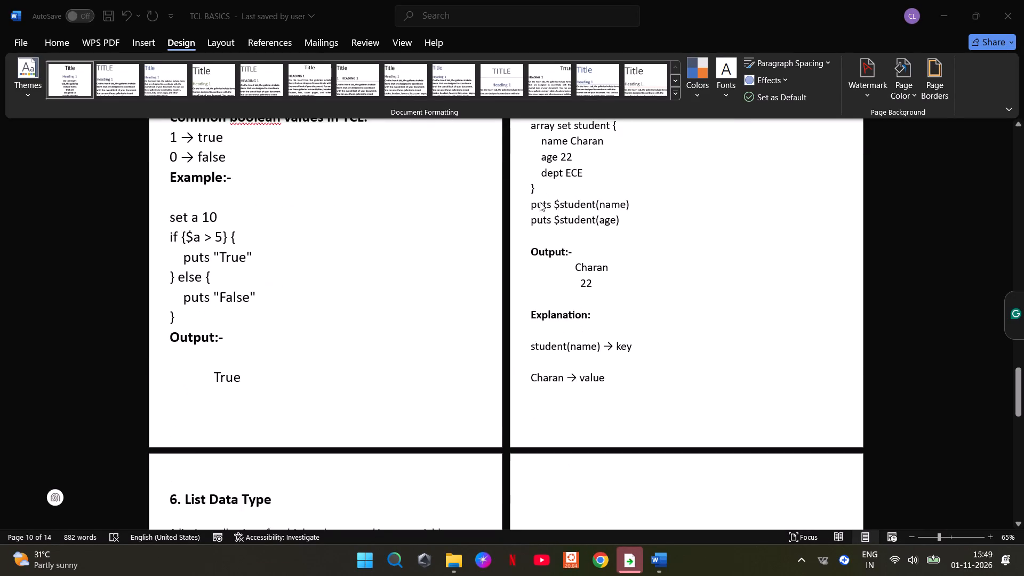
{"action": "scroll", "coordinate": [540, 202], "scroll_direction": "down", "scroll_amount": 9}
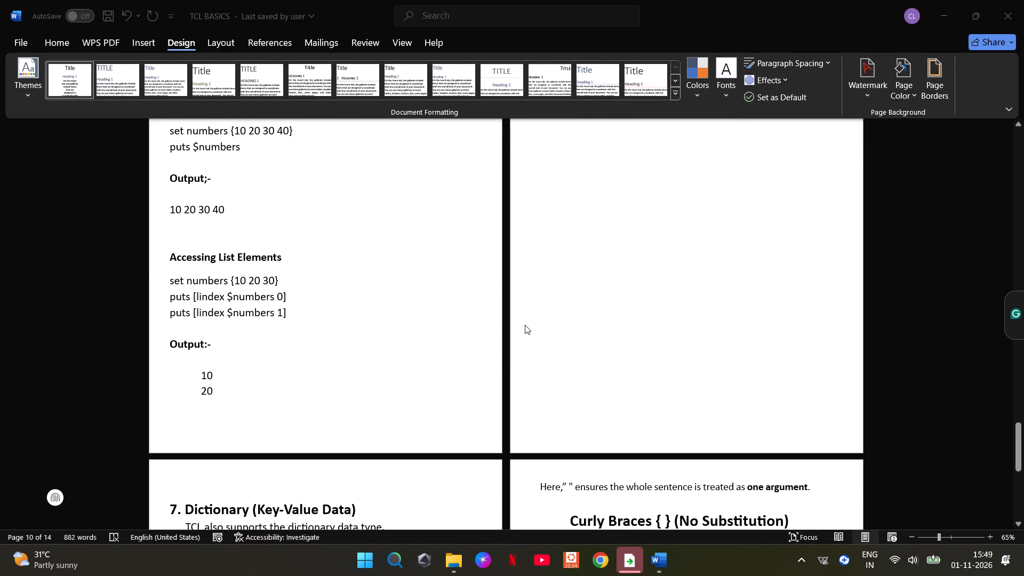
{"action": "scroll", "coordinate": [524, 327], "scroll_direction": "up", "scroll_amount": 4}
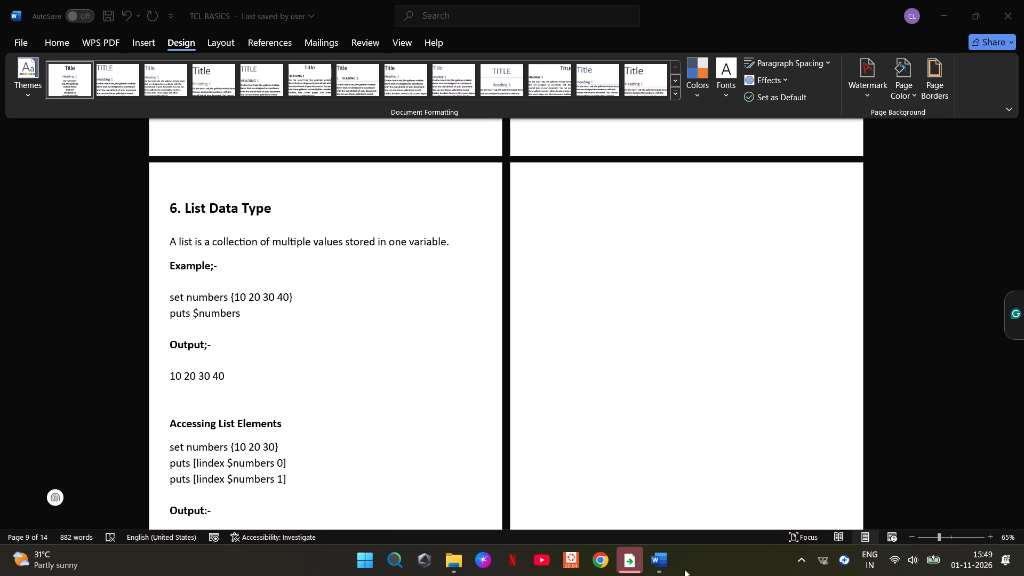
{"action": "left_click", "coordinate": [594, 556]}
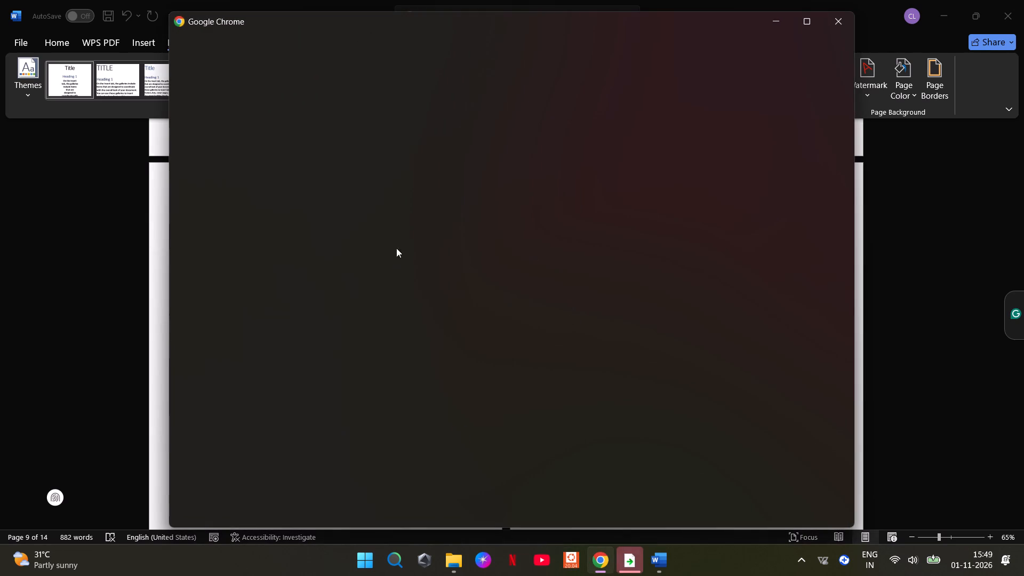
{"action": "left_click", "coordinate": [311, 290]}
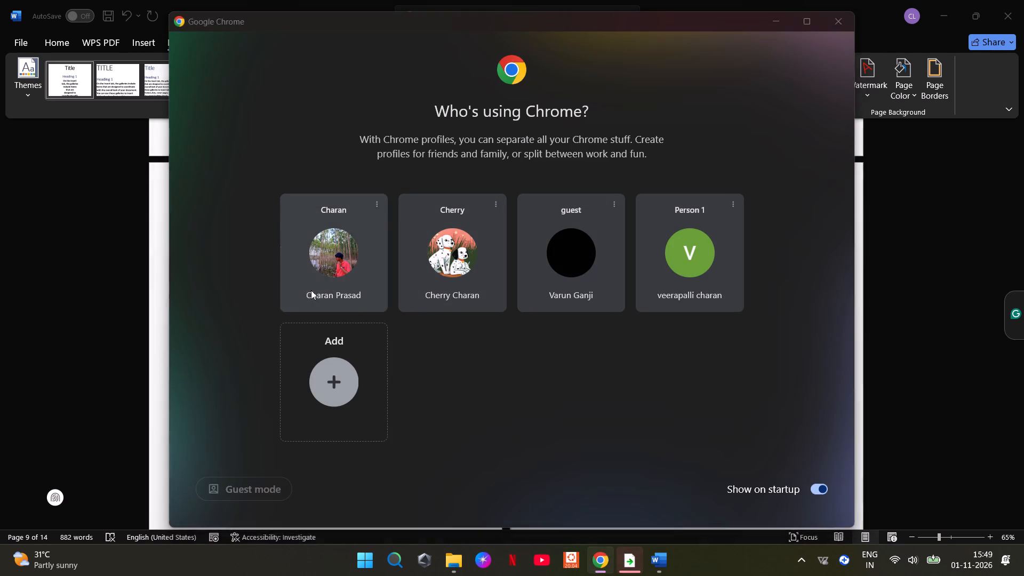
{"action": "left_click", "coordinate": [398, 286]}
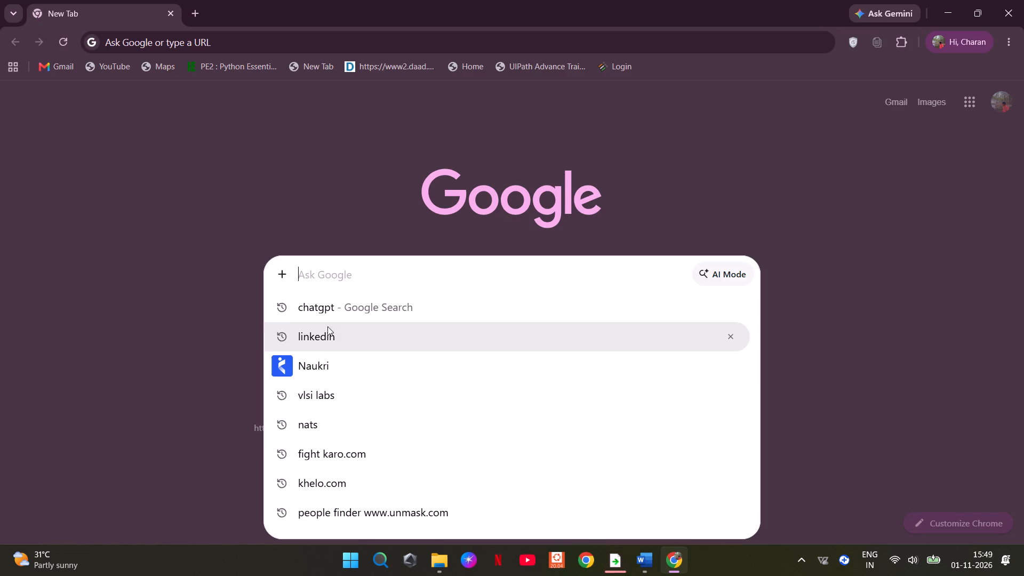
{"action": "left_click", "coordinate": [327, 309]}
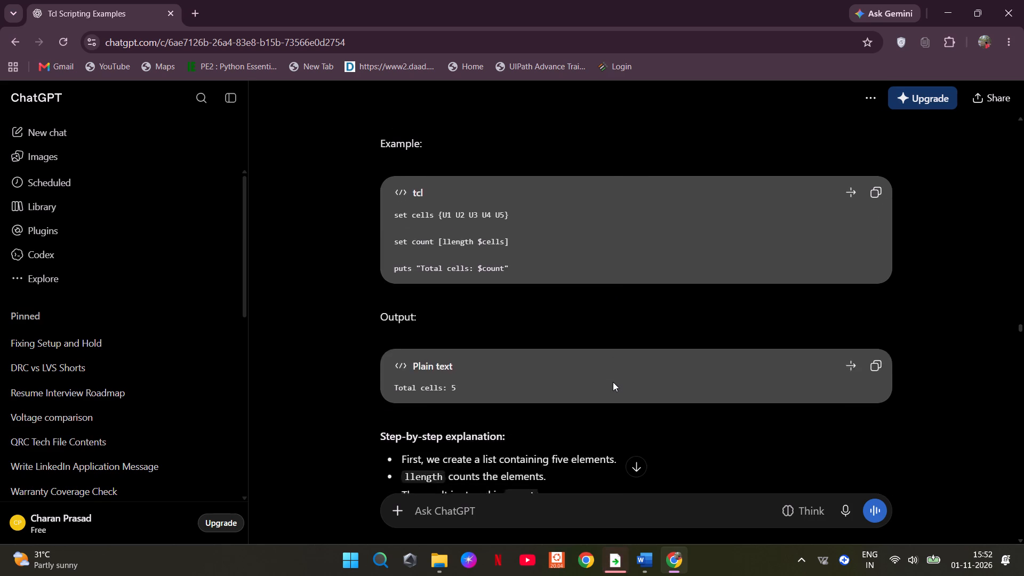
{"action": "scroll", "coordinate": [613, 382], "scroll_direction": "down", "scroll_amount": 4}
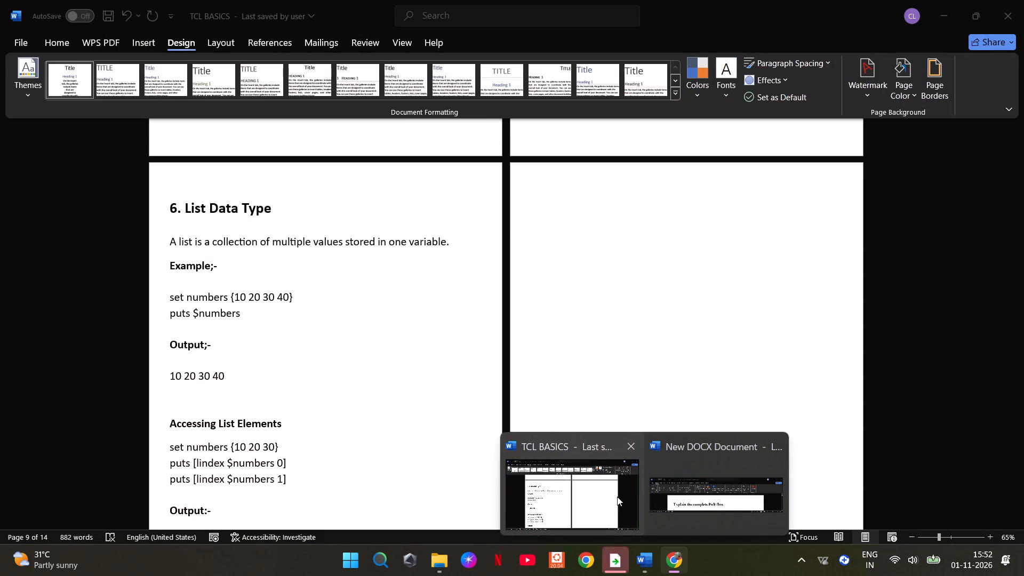
Switch to the TCL BASICS document in Word and add a line reading "List" above the "6. List Data Type" heading, followed by a new line.
{"action": "left_click", "coordinate": [617, 497]}
{"action": "scroll", "coordinate": [526, 354], "scroll_direction": "up", "scroll_amount": 6}
{"action": "scroll", "coordinate": [526, 354], "scroll_direction": "down", "scroll_amount": 3}
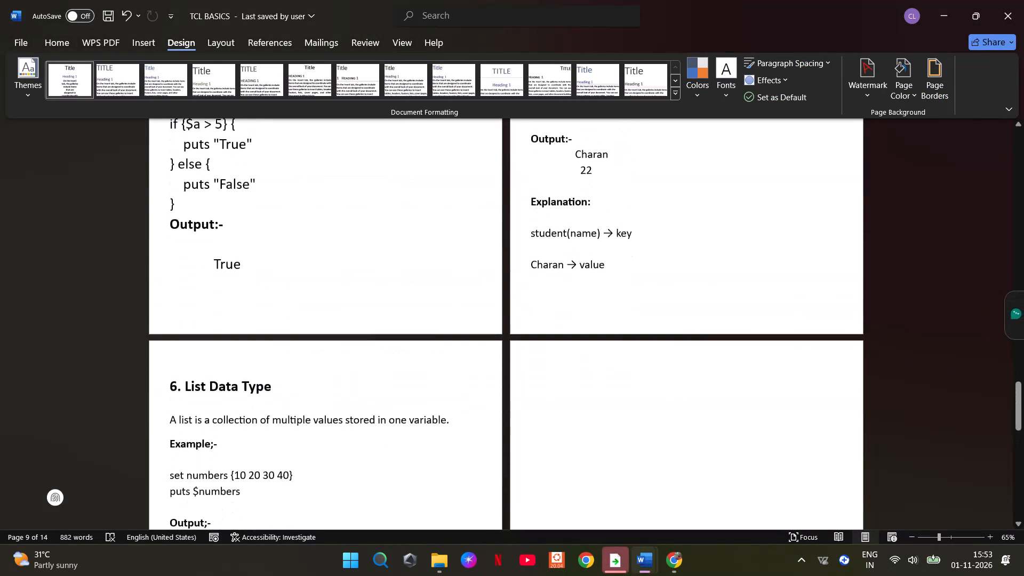
{"action": "scroll", "coordinate": [526, 354], "scroll_direction": "down", "scroll_amount": 4}
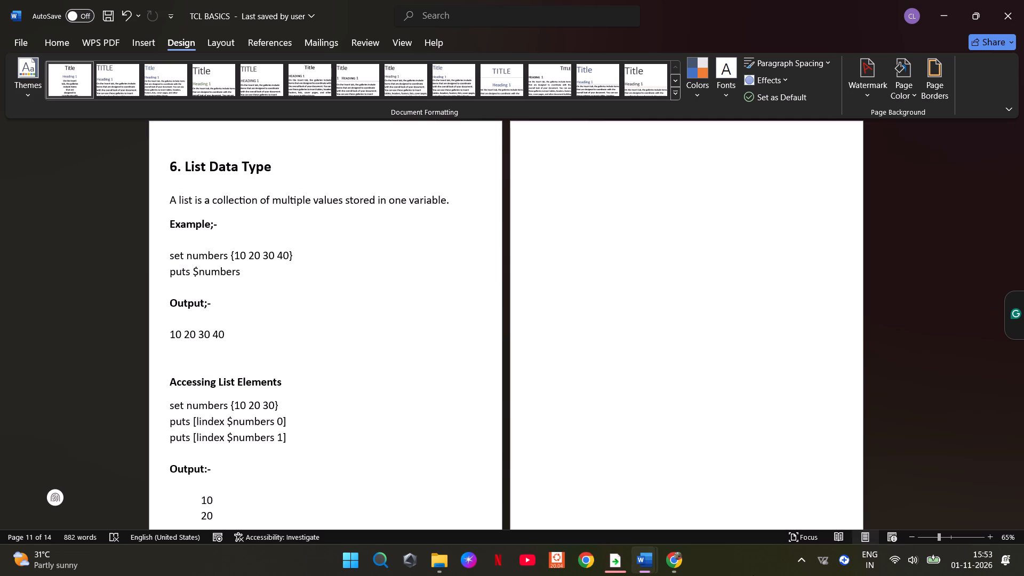
{"action": "scroll", "coordinate": [540, 459], "scroll_direction": "down", "scroll_amount": 1}
{"action": "scroll", "coordinate": [563, 450], "scroll_direction": "up", "scroll_amount": 5}
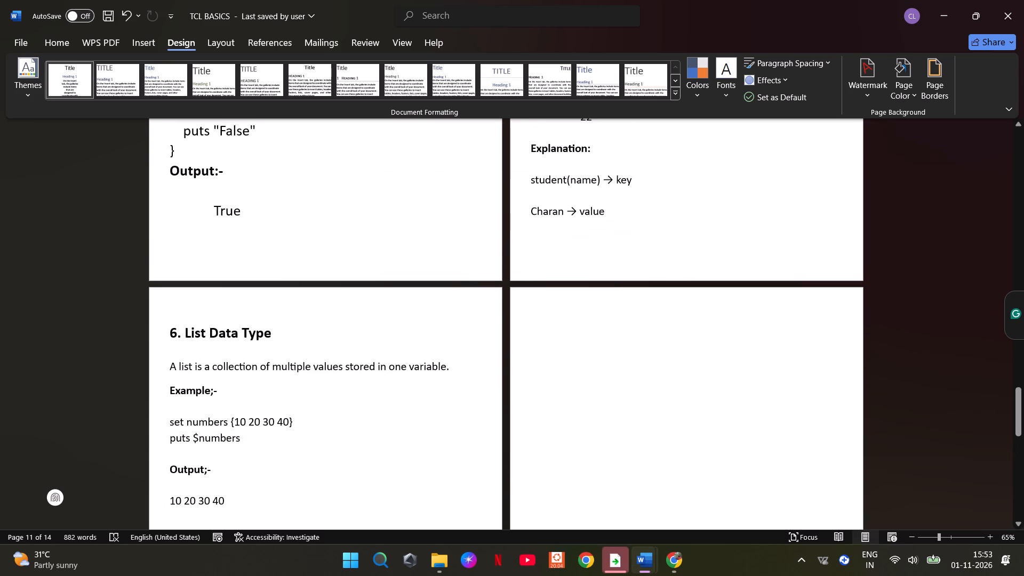
{"action": "left_click", "coordinate": [172, 303]}
{"action": "key", "text": "Return"}
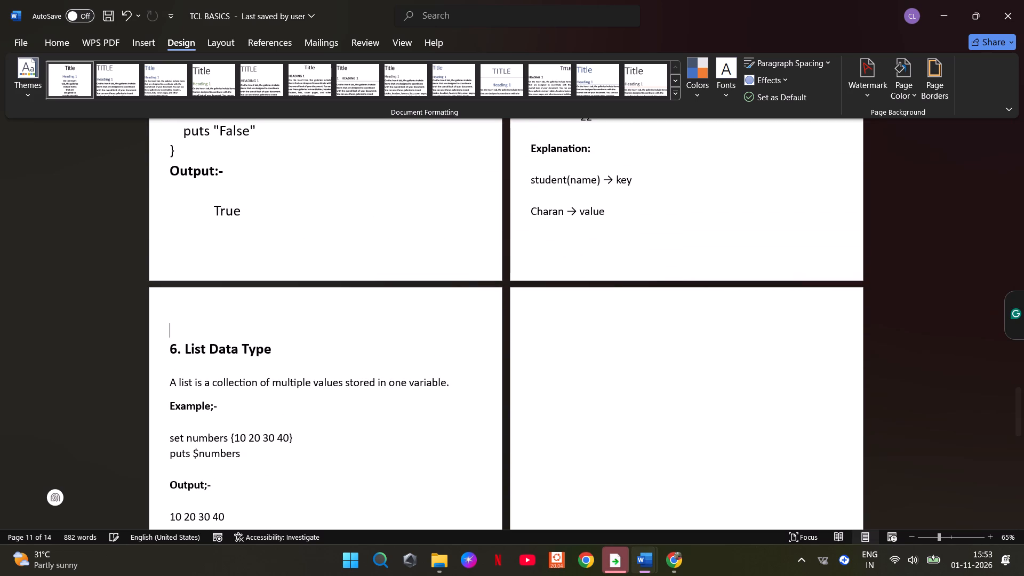
{"action": "key", "text": "Return"}
{"action": "type", "text": "list"}
{"action": "key", "text": "space"}
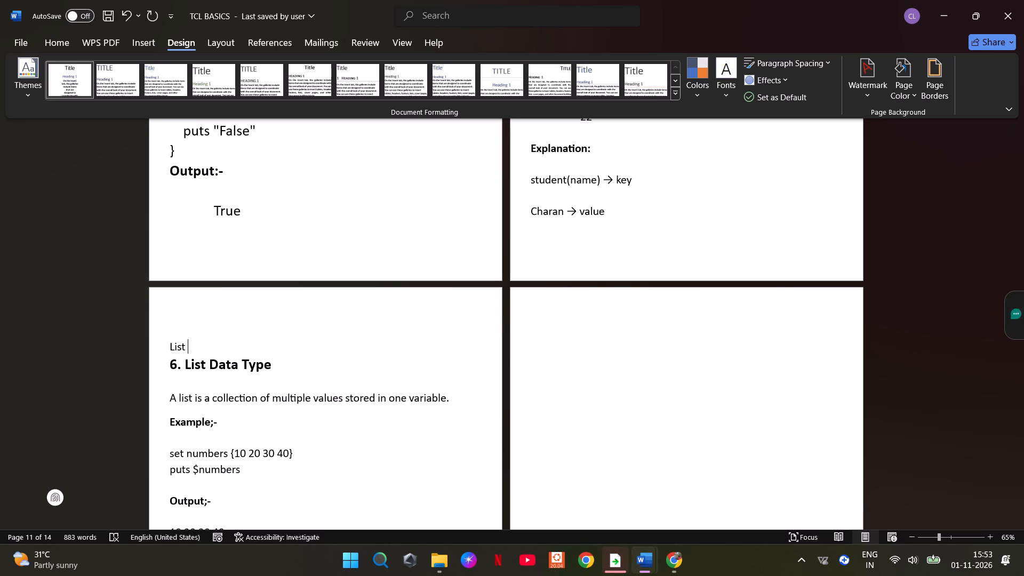
{"action": "key", "text": "Return"}
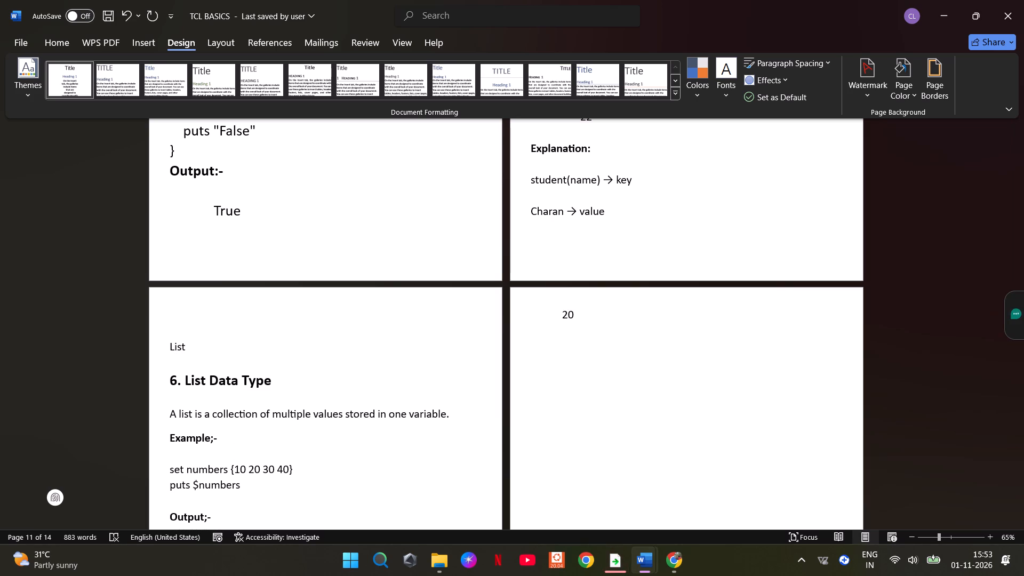
Begin the definition under the "List" line with the words "A list in TCL is an ordered collection".
{"action": "type", "text": "a list"}
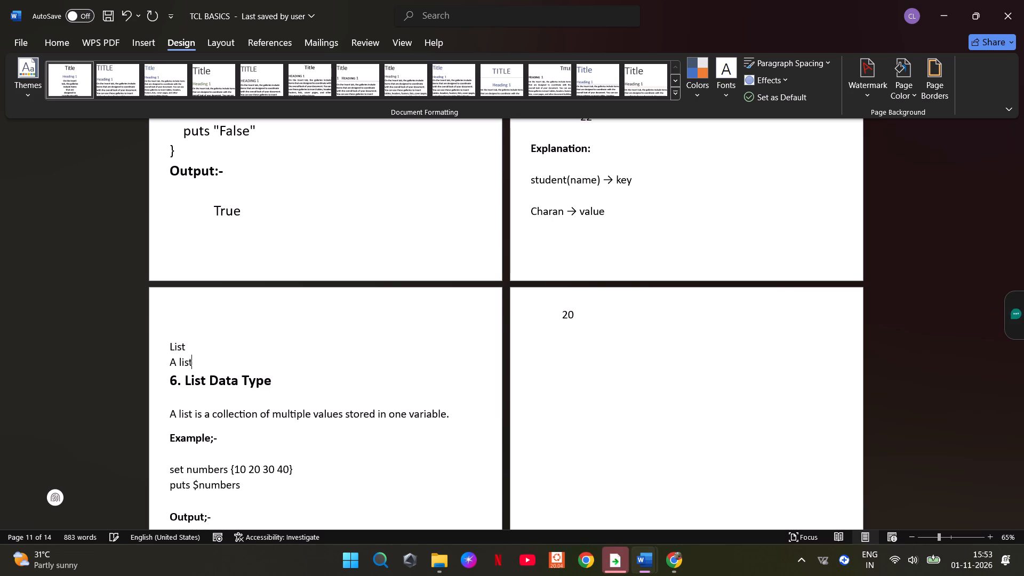
{"action": "key", "text": "space"}
{"action": "type", "text": "is the"}
{"action": "key", "text": "space"}
{"action": "key", "text": "BackSpace"}
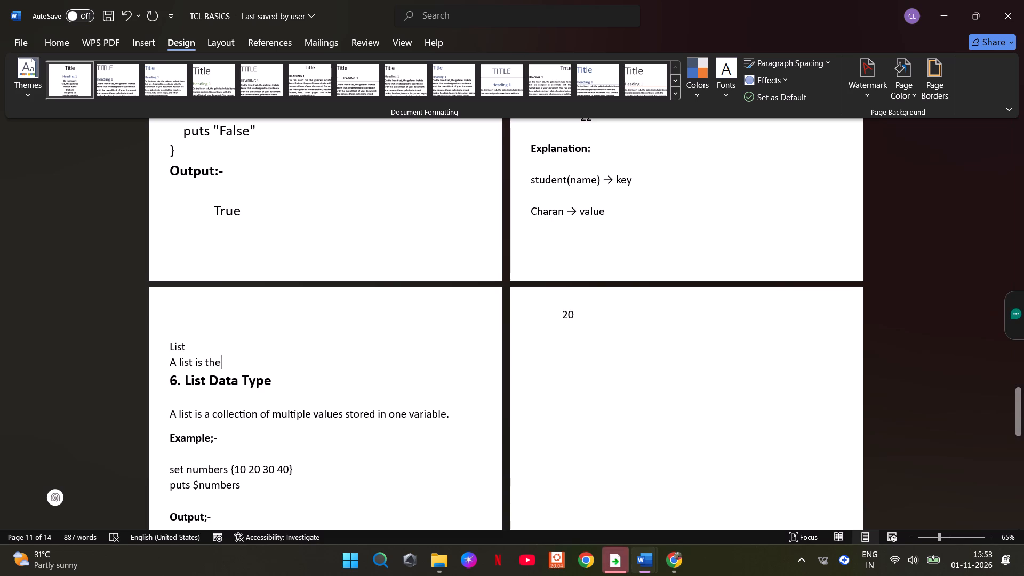
{"action": "key", "text": "BackSpace"}
{"action": "key", "text": "BackSpace"}
{"action": "key", "text": "BackSpace"}
{"action": "key", "text": "BackSpace"}
{"action": "key", "text": "BackSpace"}
{"action": "key", "text": "BackSpace"}
{"action": "type", "text": "in t"}
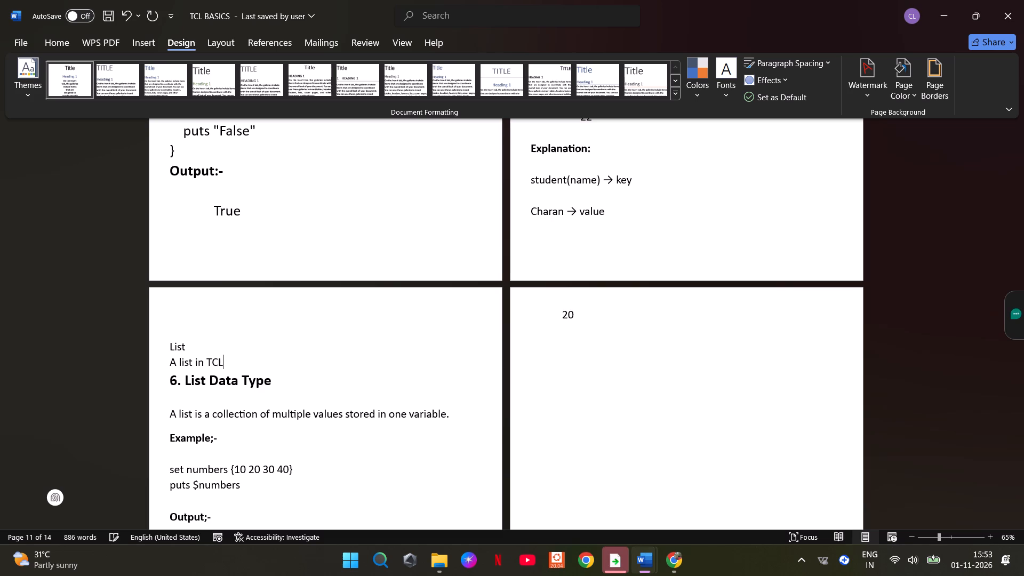
{"action": "type", "text": "is"}
{"action": "key", "text": "space"}
{"action": "type", "text": "an orde"}
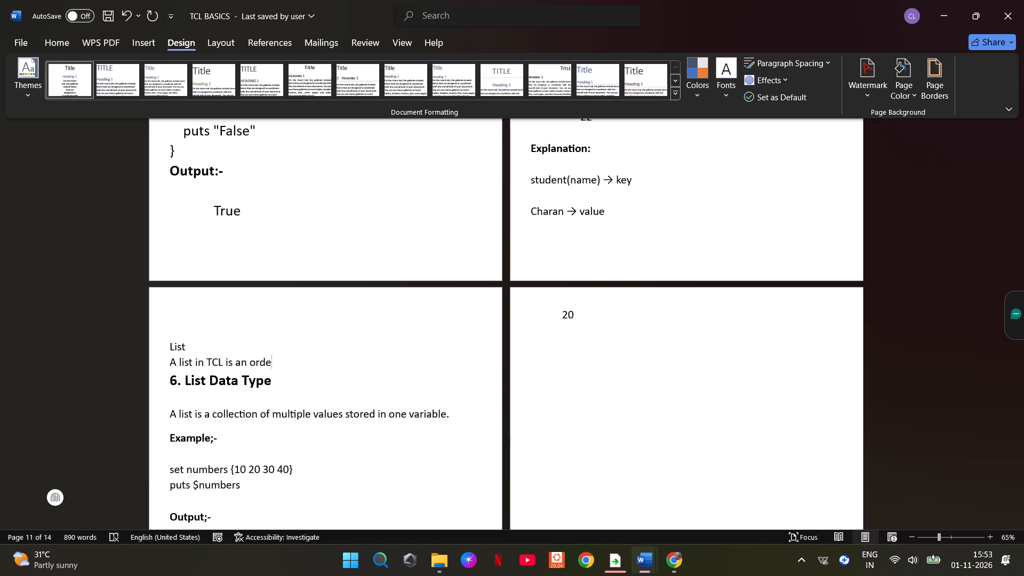
{"action": "type", "text": "red"}
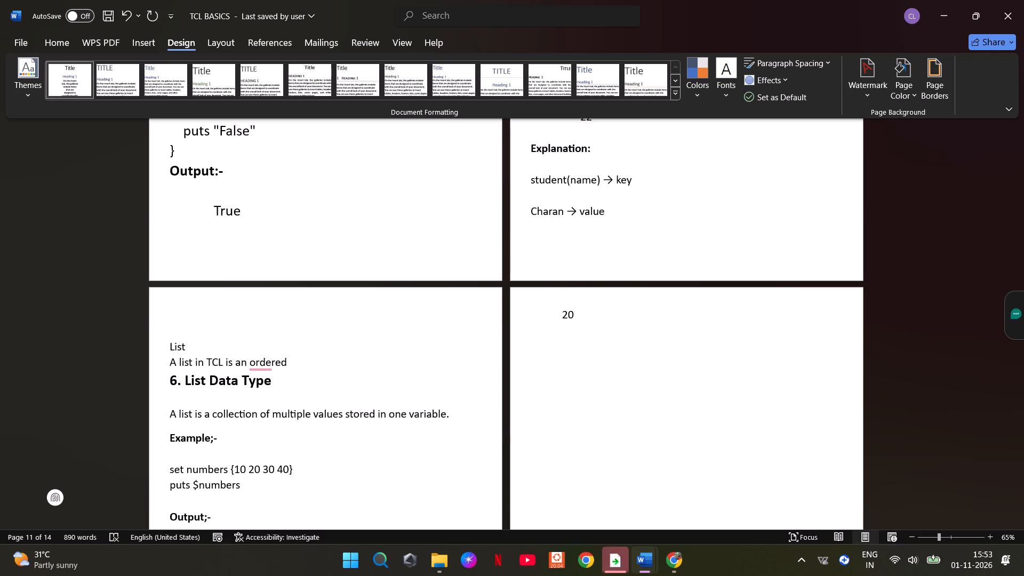
{"action": "key", "text": "space"}
{"action": "type", "text": "cp"}
{"action": "key", "text": "BackSpace"}
{"action": "type", "text": "ollecto"}
{"action": "type", "text": "n"}
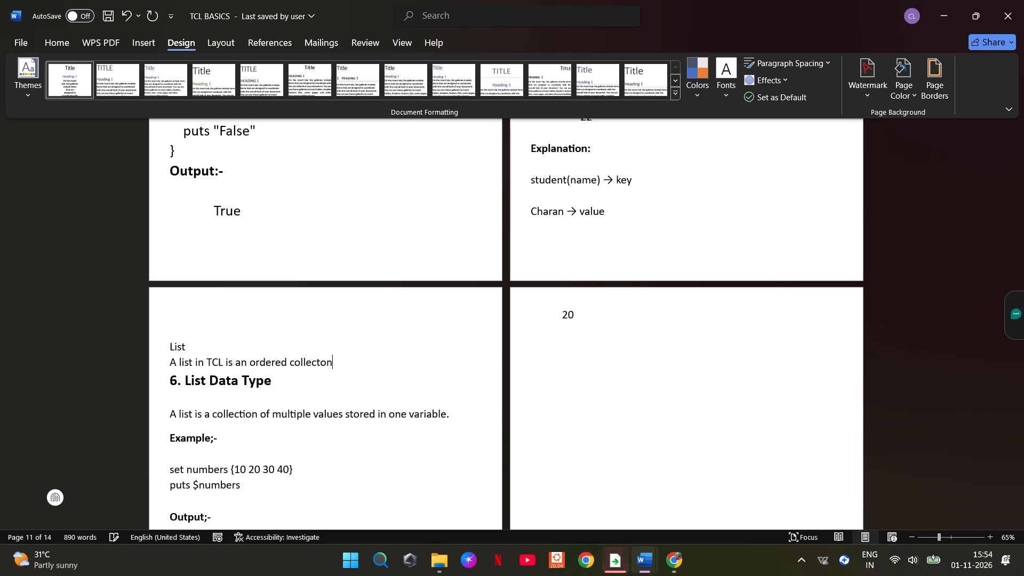
{"action": "key", "text": "space"}
{"action": "key", "text": "BackSpace"}
{"action": "key", "text": "BackSpace"}
{"action": "key", "text": "BackSpace"}
{"action": "key", "text": "BackSpace"}
{"action": "type", "text": "tio"}
{"action": "key", "text": "space"}
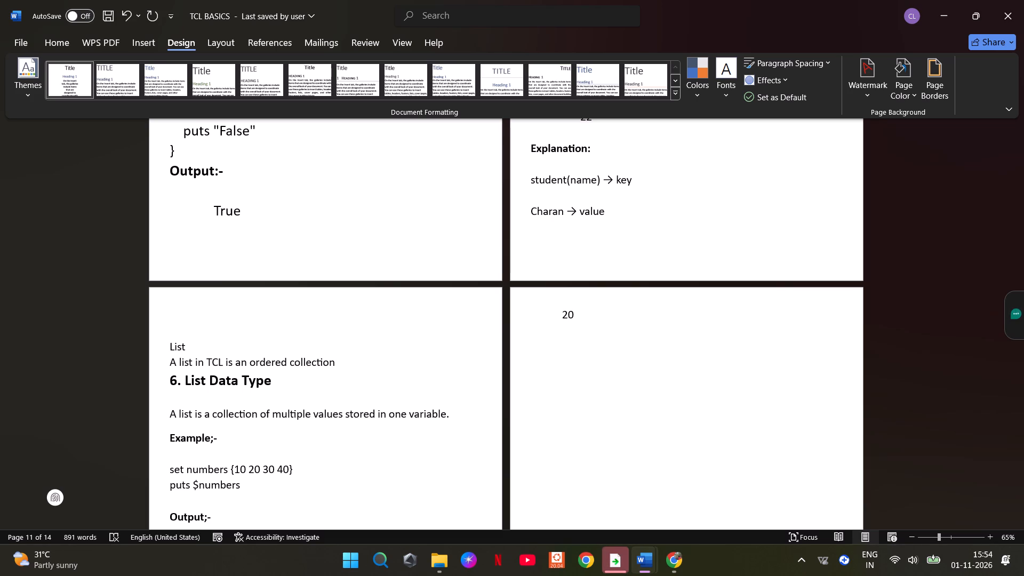
Complete the definition sentence with "of elements stored as a single string".
{"action": "type", "text": "of elements"}
{"action": "key", "text": "space"}
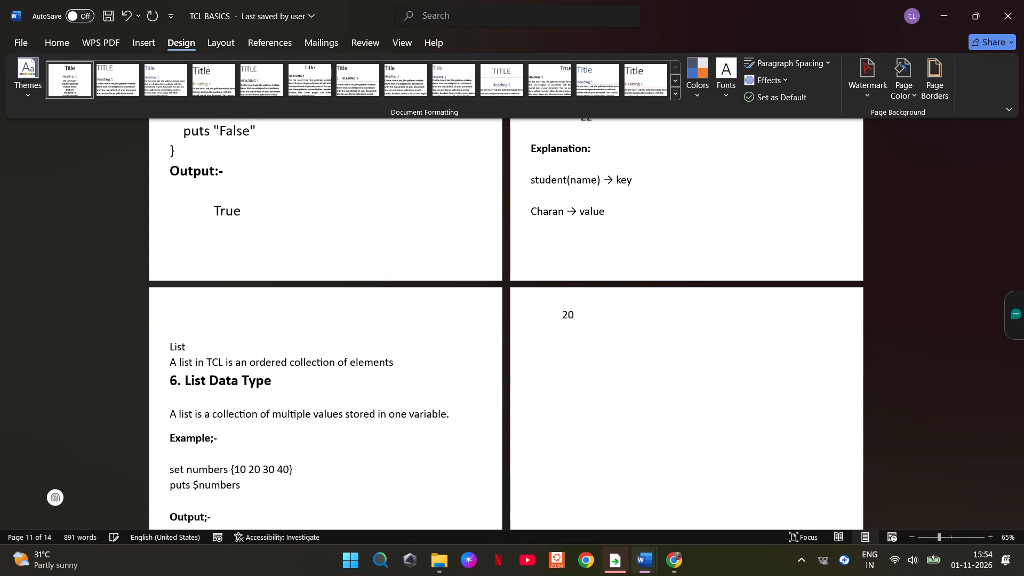
{"action": "type", "text": "stored"}
{"action": "key", "text": "space"}
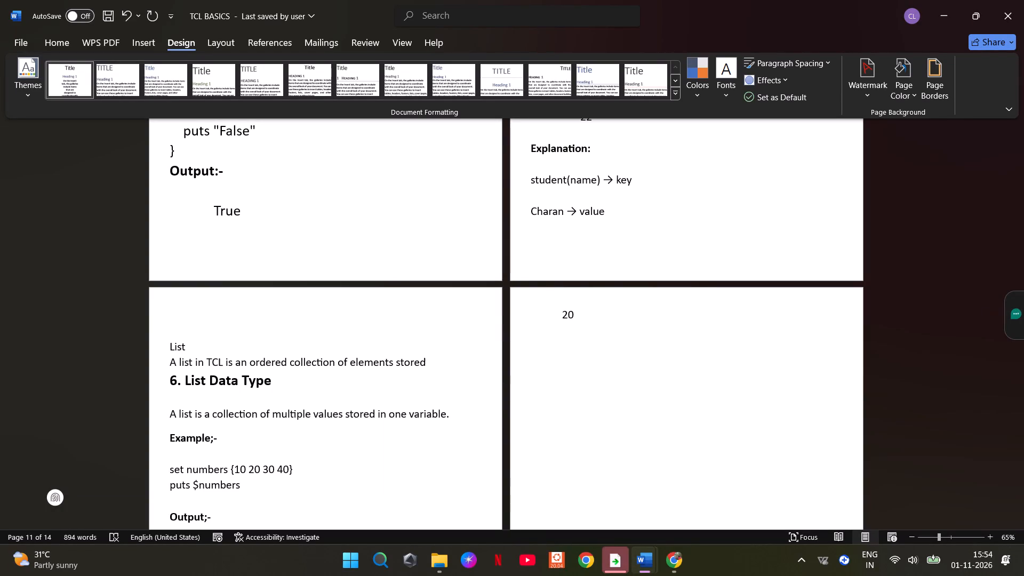
{"action": "type", "text": "as a signa"}
{"action": "key", "text": "space"}
{"action": "key", "text": "BackSpace"}
{"action": "type", "text": "l"}
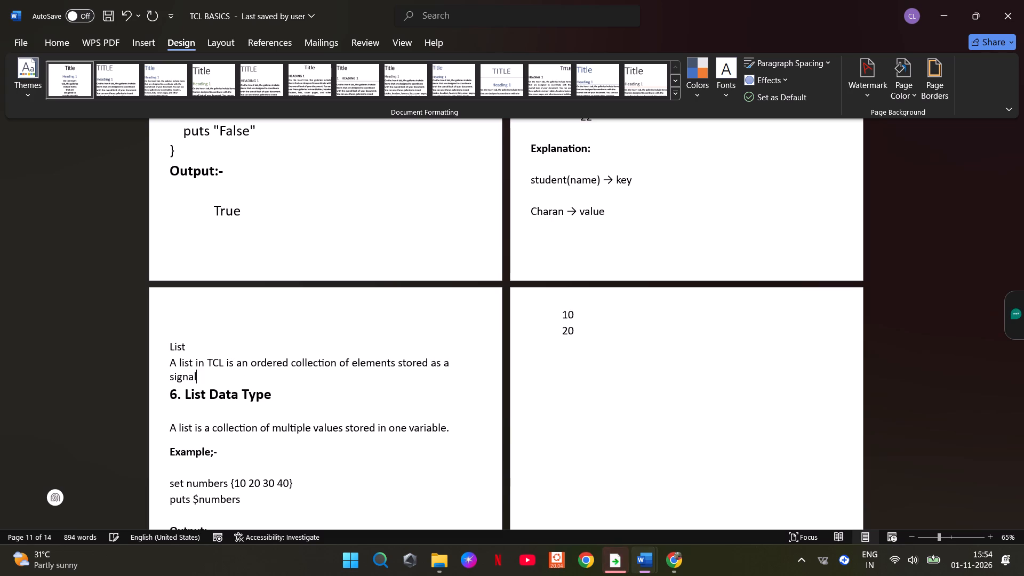
{"action": "key", "text": "space"}
{"action": "key", "text": "BackSpace"}
{"action": "key", "text": "BackSpace"}
{"action": "key", "text": "BackSpace"}
{"action": "key", "text": "BackSpace"}
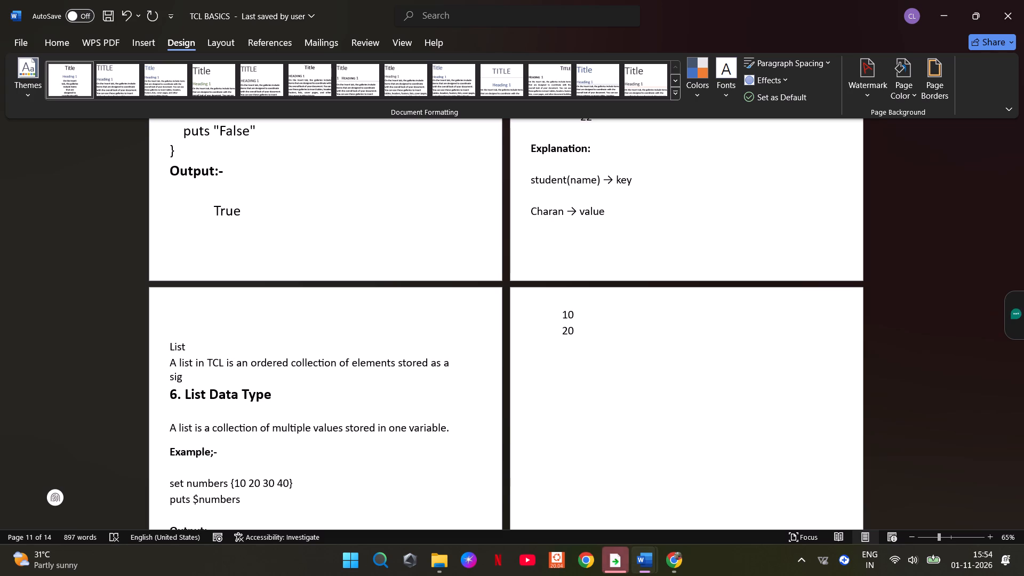
{"action": "key", "text": "BackSpace"}
{"action": "type", "text": "nge"}
{"action": "key", "text": "BackSpace"}
{"action": "type", "text": "le"}
{"action": "key", "text": "space"}
{"action": "type", "text": "string"}
{"action": "key", "text": "space"}
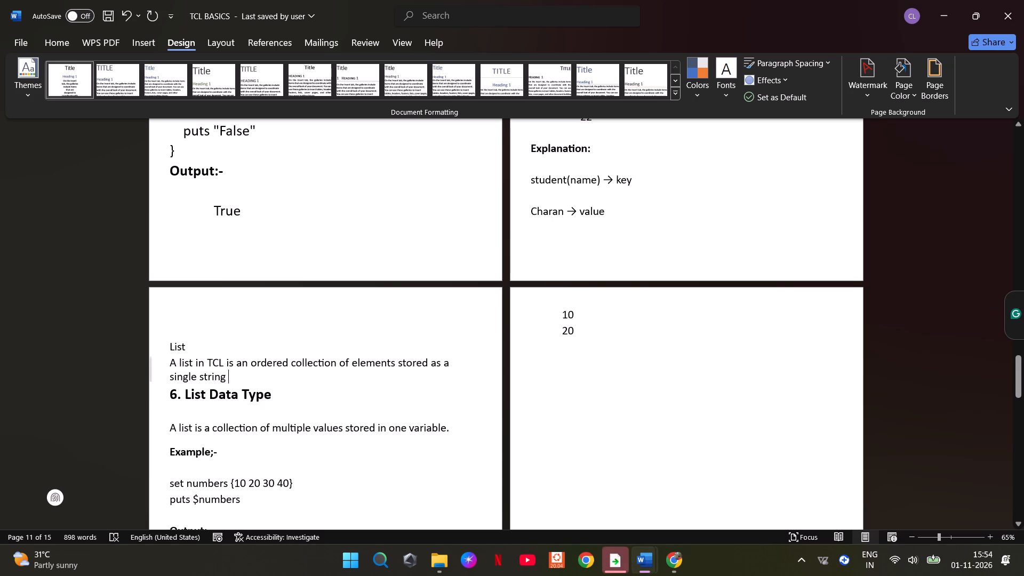
Add a line below the definition reading "Elements are separated by spacing", accepting the suggested spelling corrections.
{"action": "key", "text": "Return"}
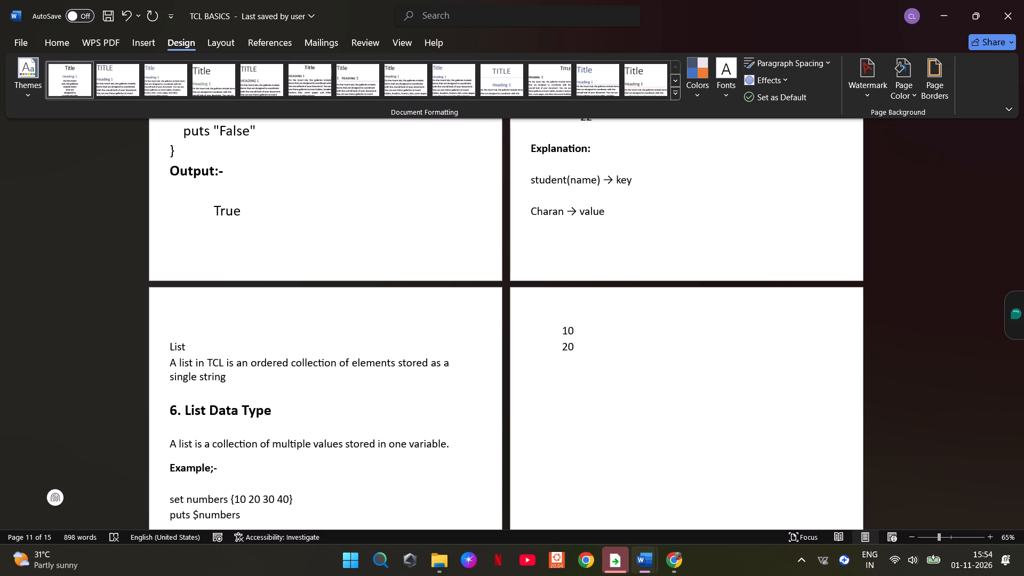
{"action": "type", "text": "ek"}
{"action": "key", "text": "BackSpace"}
{"action": "type", "text": "le"}
{"action": "type", "text": "ments are"}
{"action": "key", "text": "space"}
{"action": "type", "text": "sperated"}
{"action": "key", "text": "space"}
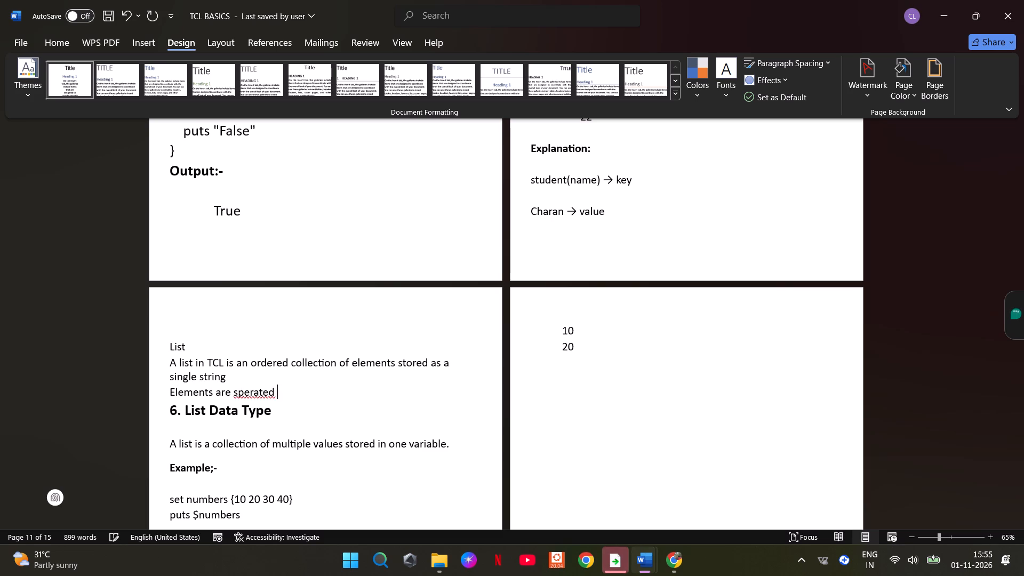
{"action": "key", "text": "BackSpace"}
{"action": "key", "text": "BackSpace"}
{"action": "key", "text": "BackSpace"}
{"action": "key", "text": "BackSpace"}
{"action": "key", "text": "BackSpace"}
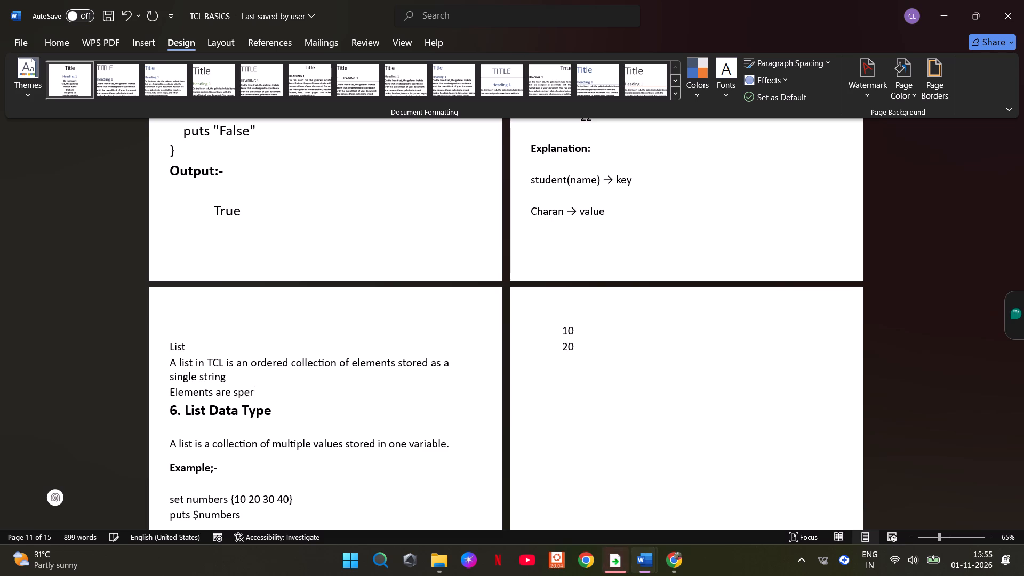
{"action": "type", "text": "ated by soa"}
{"action": "key", "text": "BackSpace"}
{"action": "key", "text": "p"}
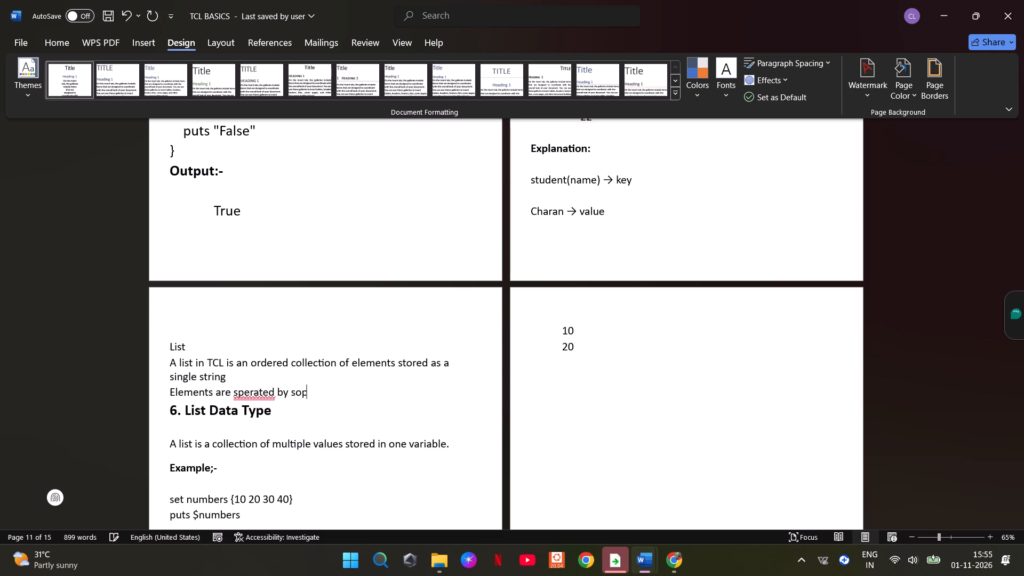
{"action": "key", "text": "BackSpace"}
{"action": "key", "text": "BackSpace"}
{"action": "type", "text": "paceing"}
{"action": "key", "text": "space"}
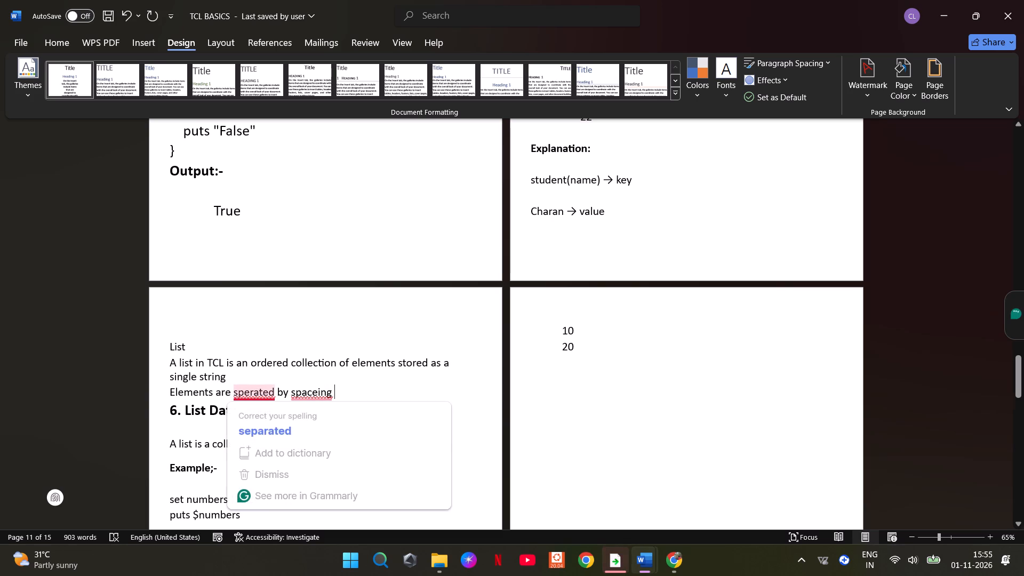
{"action": "left_click", "coordinate": [269, 413]}
{"action": "left_click", "coordinate": [305, 417]}
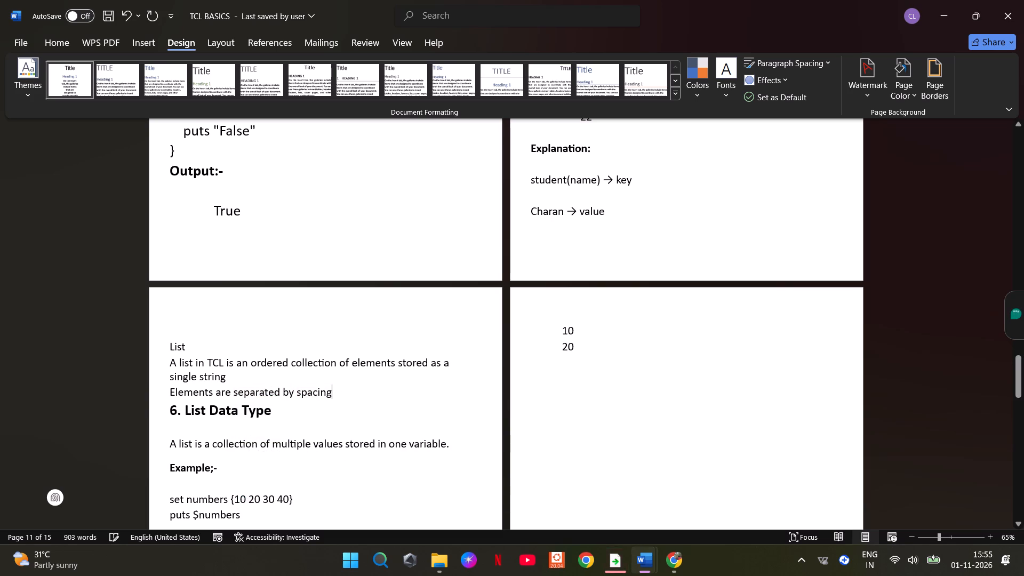
Start a new line below the spacing sentence with the words "List is".
{"action": "key", "text": "Return"}
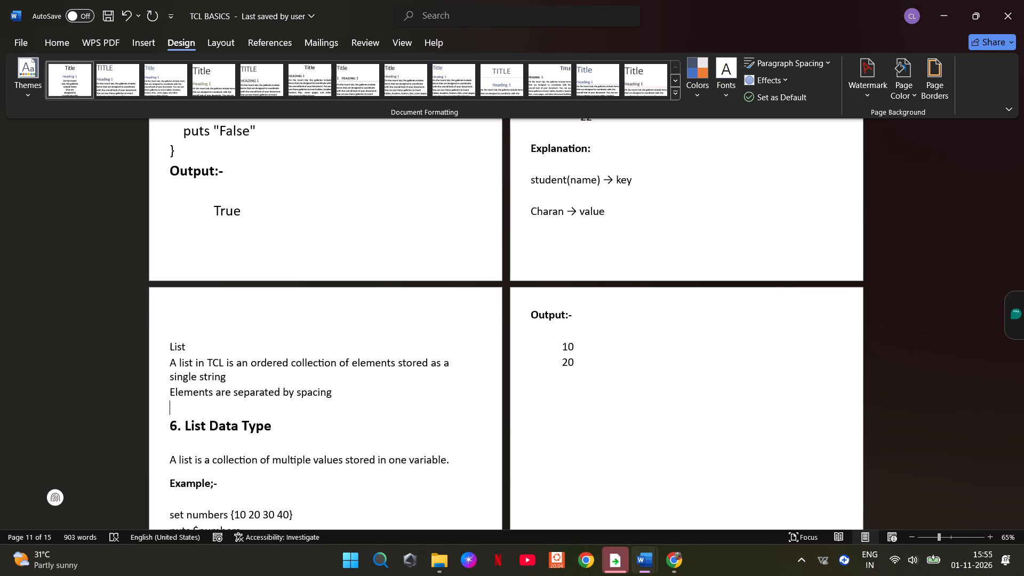
{"action": "type", "text": "list is"}
{"action": "key", "text": "space"}
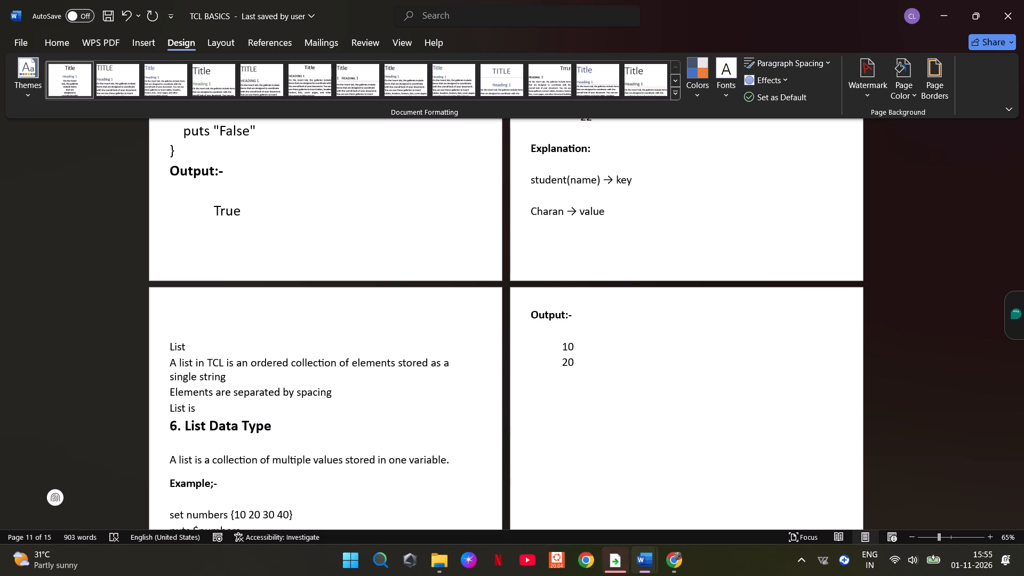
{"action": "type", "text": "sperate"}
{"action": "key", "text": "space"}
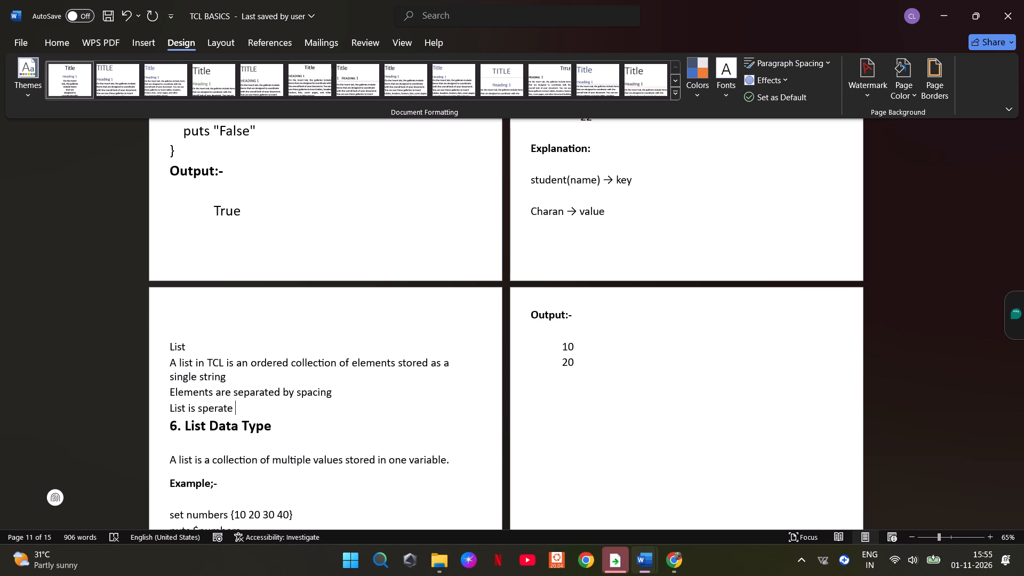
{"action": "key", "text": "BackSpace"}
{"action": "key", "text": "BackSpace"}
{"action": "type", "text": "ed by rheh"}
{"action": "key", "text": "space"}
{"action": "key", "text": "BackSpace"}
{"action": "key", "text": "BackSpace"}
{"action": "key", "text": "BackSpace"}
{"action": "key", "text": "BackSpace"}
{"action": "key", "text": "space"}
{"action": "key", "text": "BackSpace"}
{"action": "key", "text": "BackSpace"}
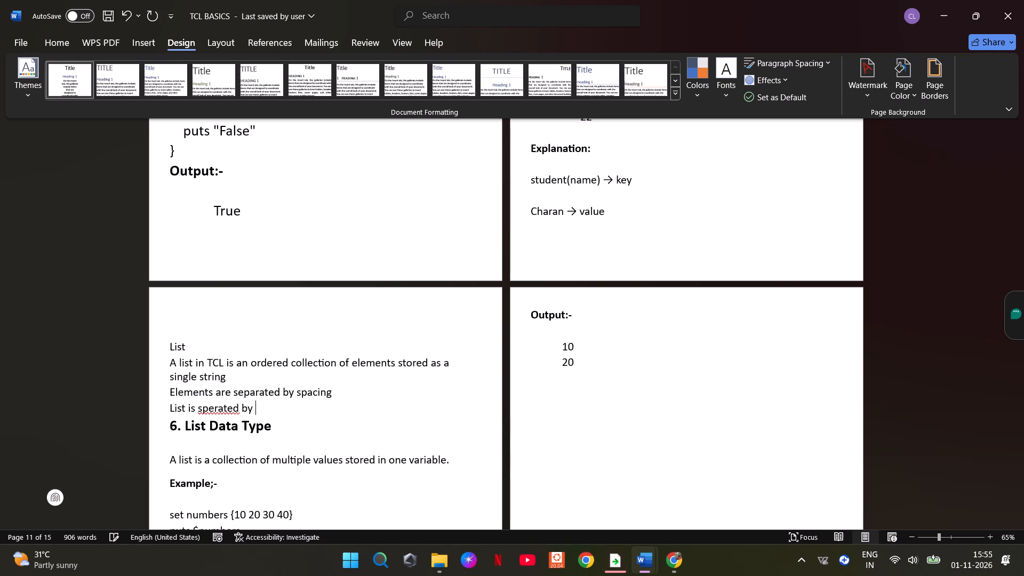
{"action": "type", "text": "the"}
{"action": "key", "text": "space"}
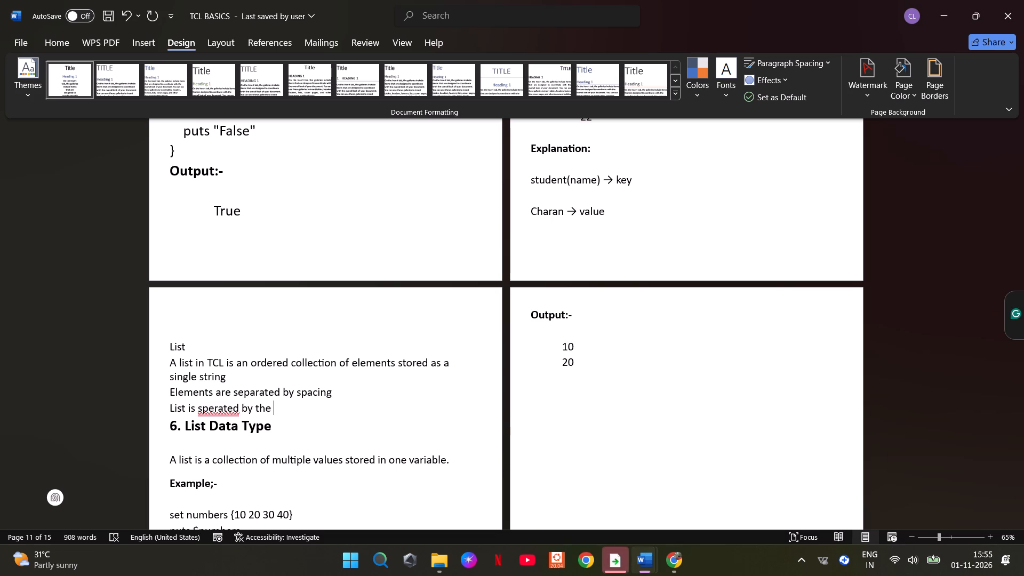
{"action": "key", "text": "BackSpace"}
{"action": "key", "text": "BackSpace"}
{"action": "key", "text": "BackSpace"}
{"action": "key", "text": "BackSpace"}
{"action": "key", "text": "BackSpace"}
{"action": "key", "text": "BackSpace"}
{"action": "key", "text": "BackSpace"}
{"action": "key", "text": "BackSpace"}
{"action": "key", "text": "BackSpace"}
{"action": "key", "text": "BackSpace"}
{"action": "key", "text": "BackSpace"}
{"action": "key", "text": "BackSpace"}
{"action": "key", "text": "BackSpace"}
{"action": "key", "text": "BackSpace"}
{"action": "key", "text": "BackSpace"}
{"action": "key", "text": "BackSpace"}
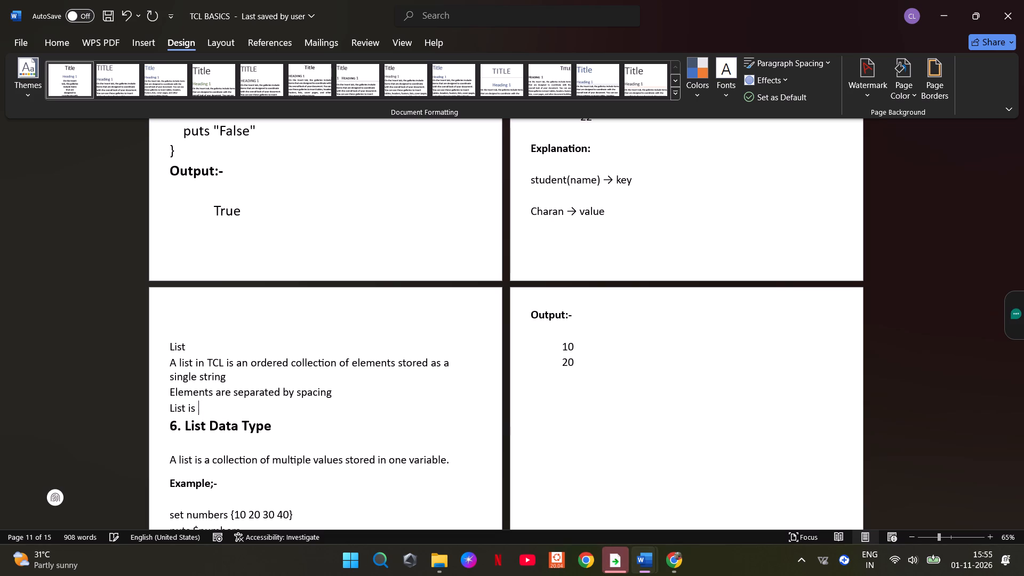
Complete the new line as "A list is a specially formatted string", accepting the suggested grammar corrections.
{"action": "key", "text": "BackSpace"}
{"action": "key", "text": "BackSpace"}
{"action": "type", "text": "s spe"}
{"action": "type", "text": "cially"}
{"action": "key", "text": "space"}
{"action": "type", "text": "for"}
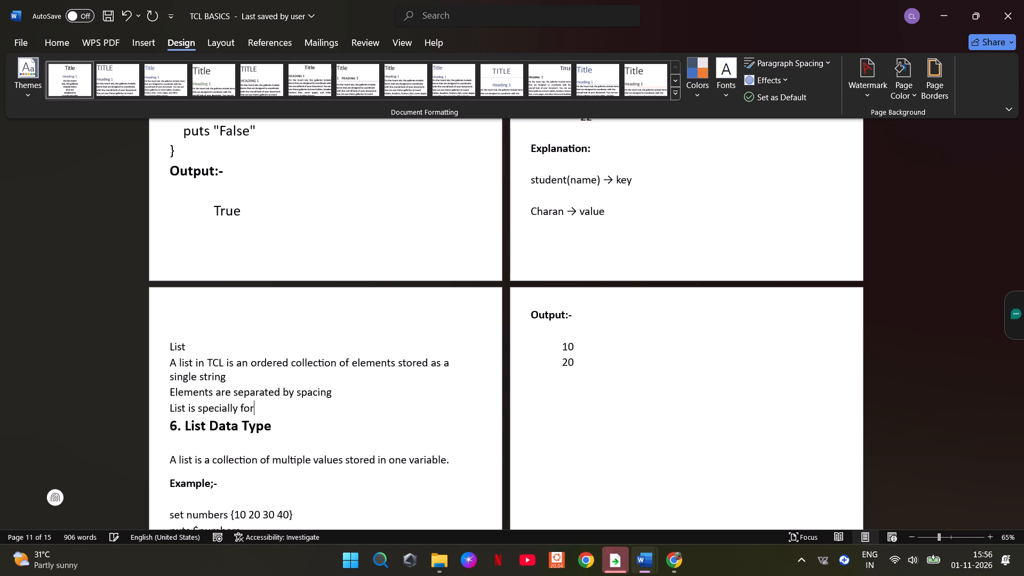
{"action": "type", "text": "matted"}
{"action": "key", "text": "space"}
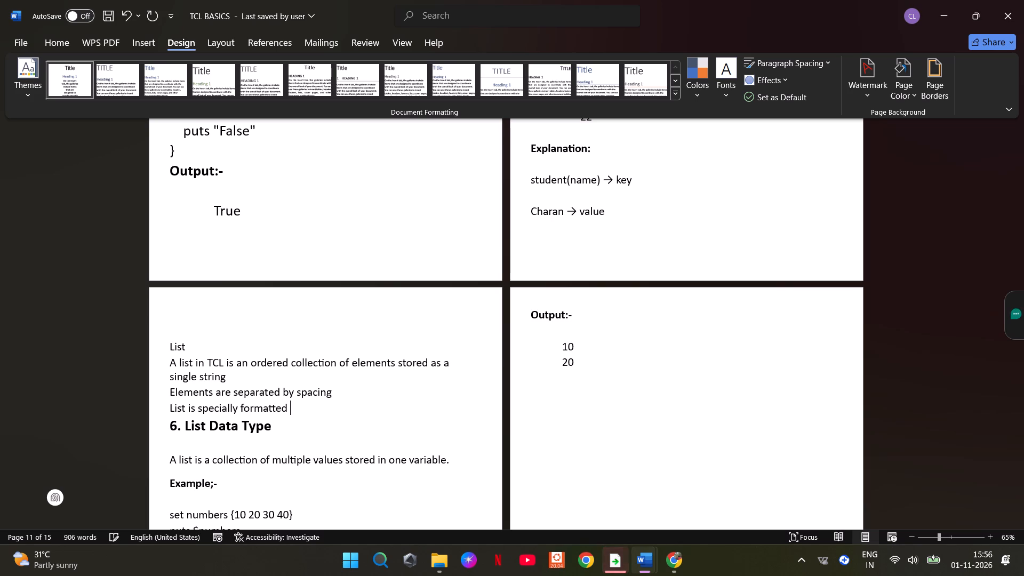
{"action": "type", "text": "string"}
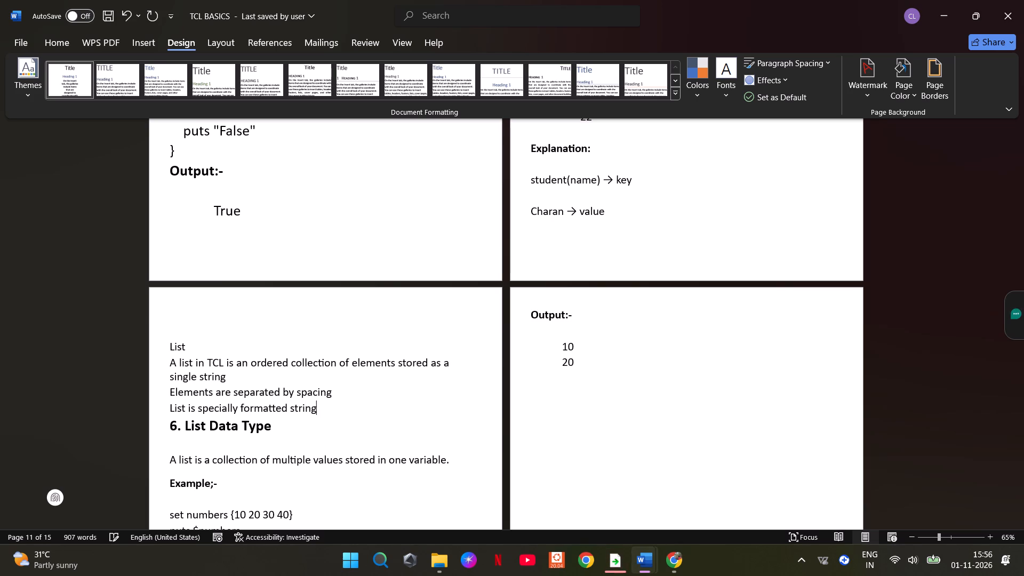
{"action": "key", "text": "space"}
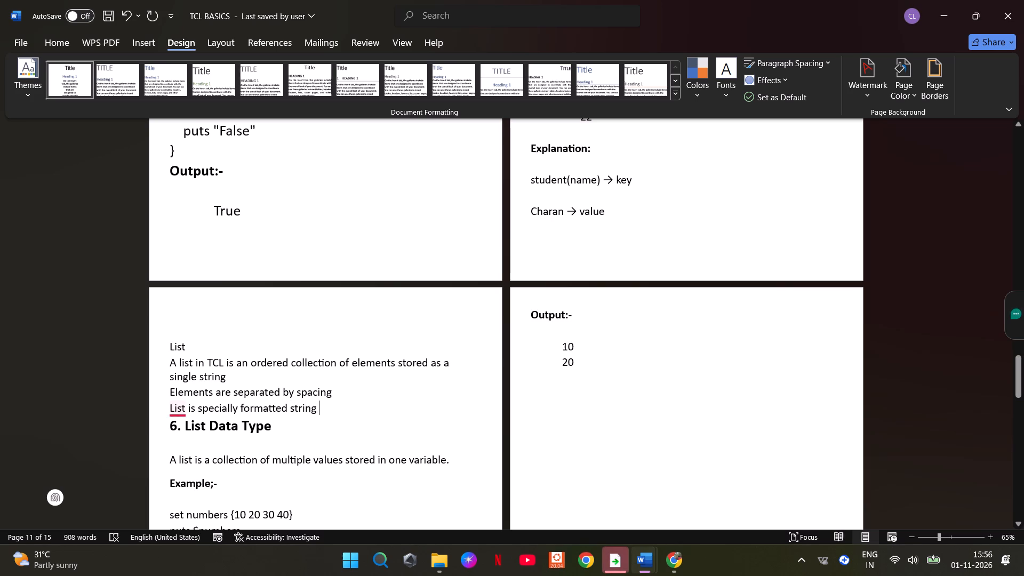
{"action": "left_click", "coordinate": [185, 426]}
{"action": "left_click", "coordinate": [211, 424]}
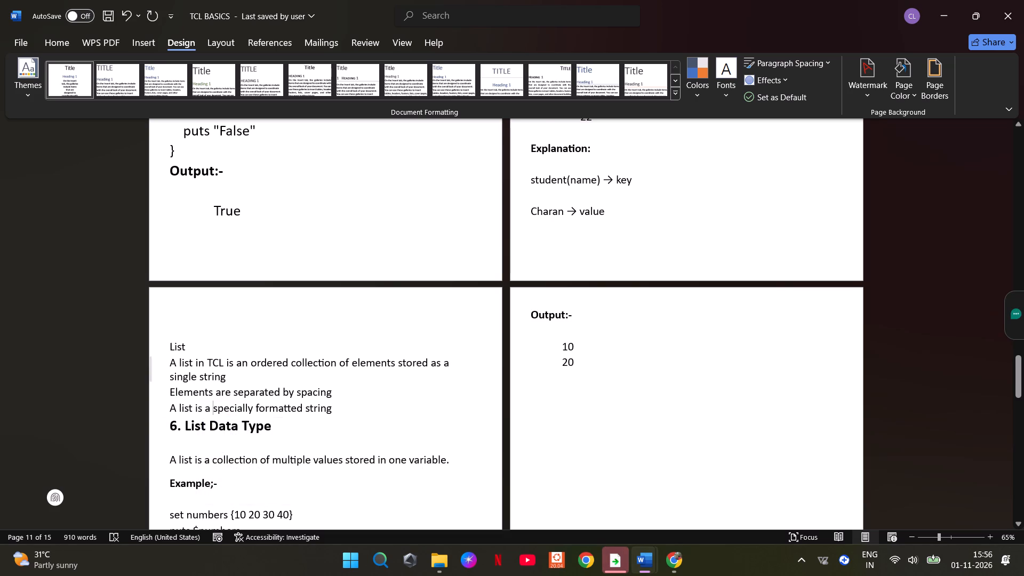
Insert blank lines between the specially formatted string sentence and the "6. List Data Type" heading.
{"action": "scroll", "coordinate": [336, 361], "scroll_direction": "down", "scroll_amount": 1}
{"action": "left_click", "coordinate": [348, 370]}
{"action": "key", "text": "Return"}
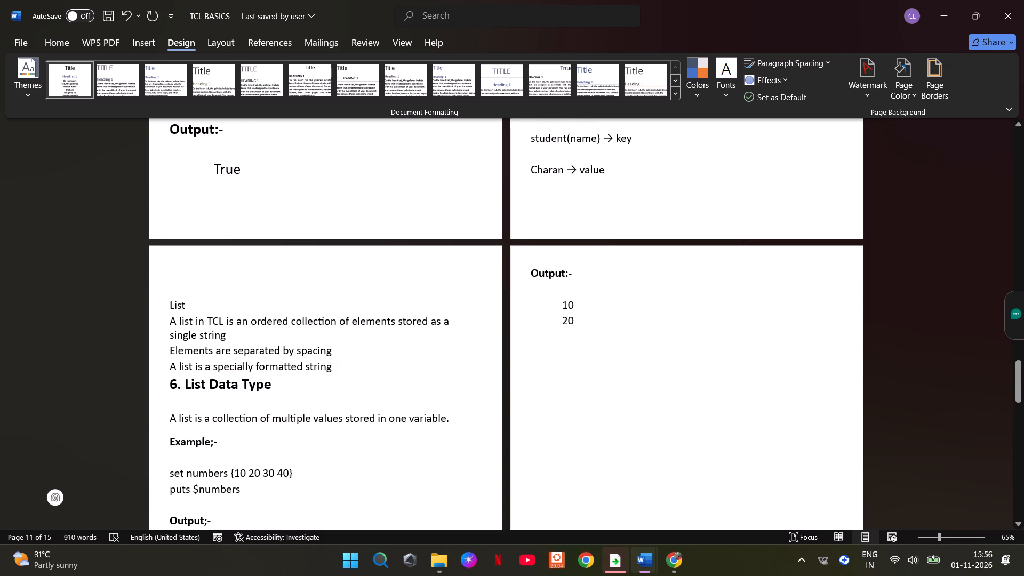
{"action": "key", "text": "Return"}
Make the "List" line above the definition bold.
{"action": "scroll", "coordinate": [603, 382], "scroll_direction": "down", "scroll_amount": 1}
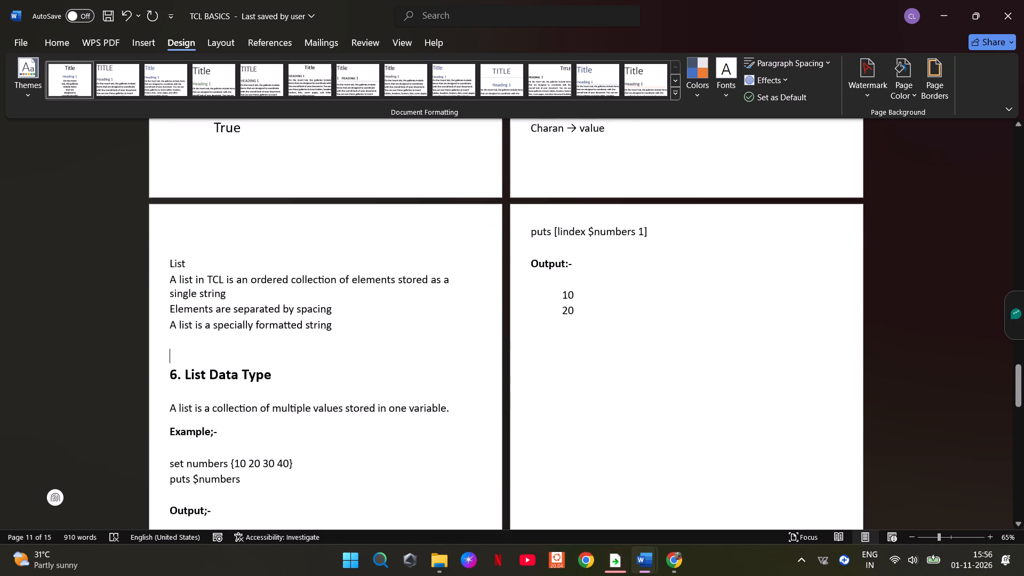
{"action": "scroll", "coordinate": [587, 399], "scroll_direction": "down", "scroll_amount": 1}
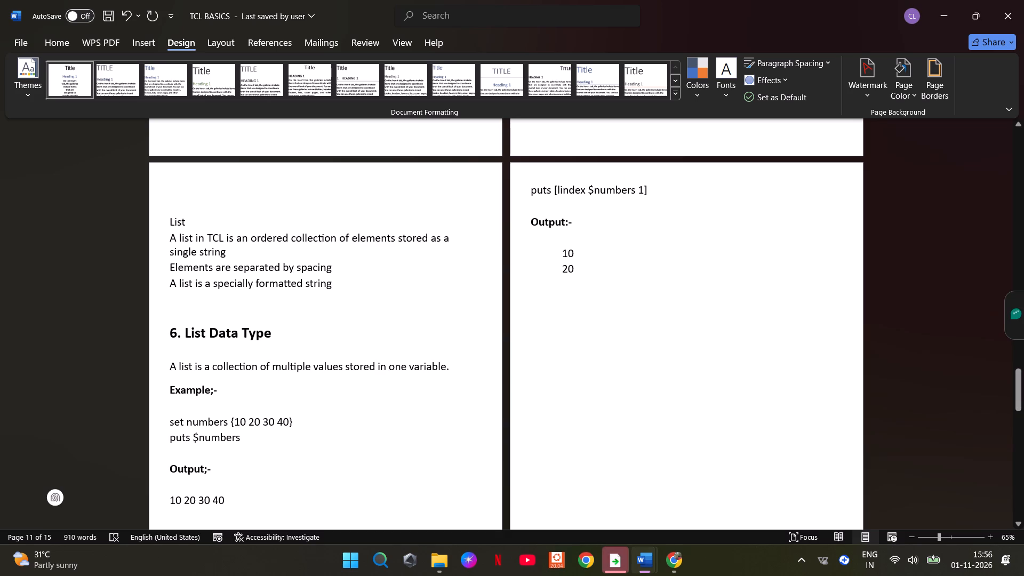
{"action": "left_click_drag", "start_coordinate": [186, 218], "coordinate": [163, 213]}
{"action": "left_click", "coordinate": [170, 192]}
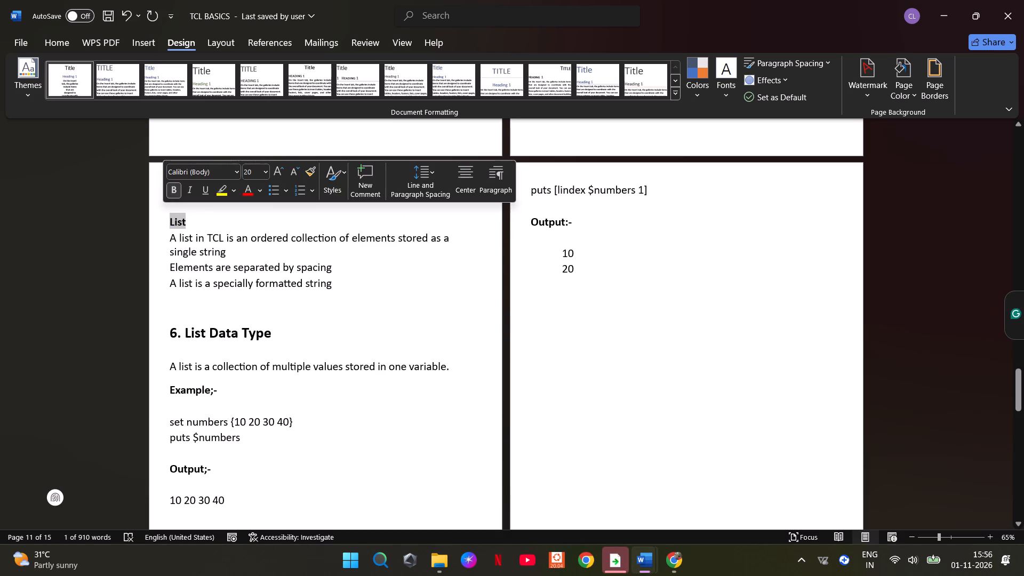
Move the "6. List Data Type" heading to the start of the page, above the "List" line.
{"action": "left_click_drag", "start_coordinate": [278, 337], "coordinate": [173, 326]}
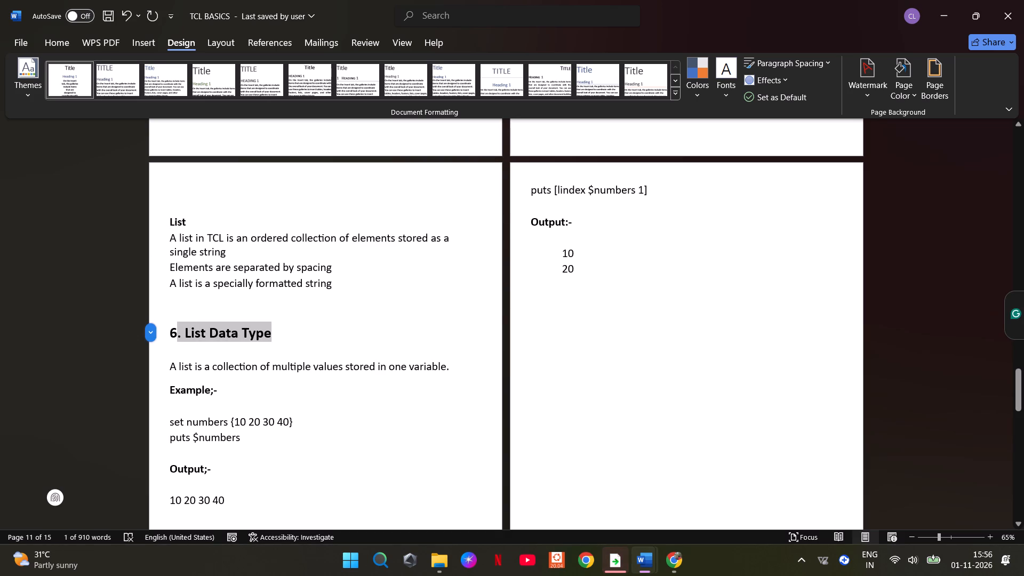
{"action": "left_click_drag", "start_coordinate": [173, 326], "coordinate": [171, 327]}
{"action": "right_click", "coordinate": [171, 327]}
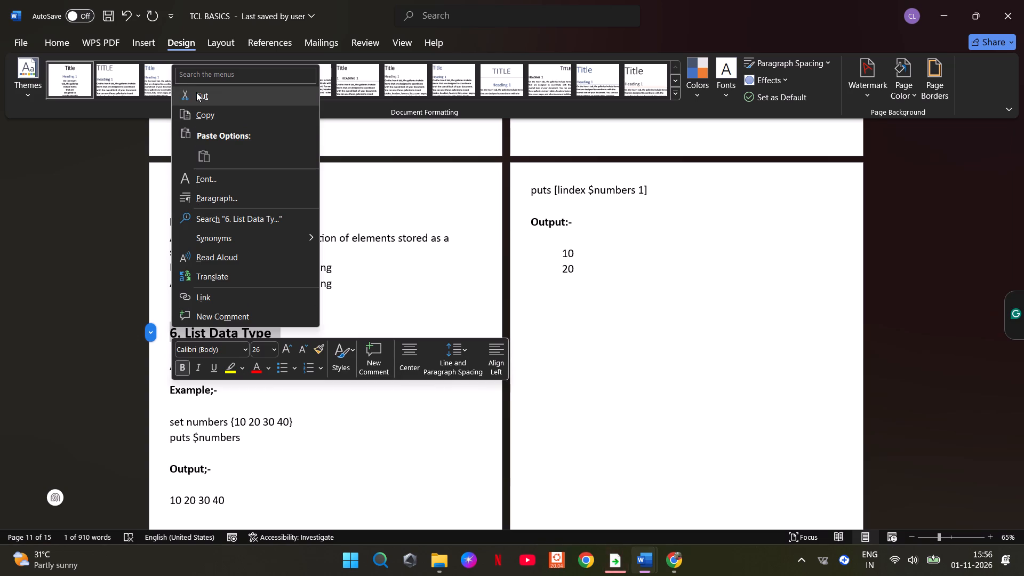
{"action": "left_click", "coordinate": [202, 93]}
{"action": "left_click_drag", "start_coordinate": [191, 203], "coordinate": [188, 195]}
{"action": "right_click", "coordinate": [186, 189]}
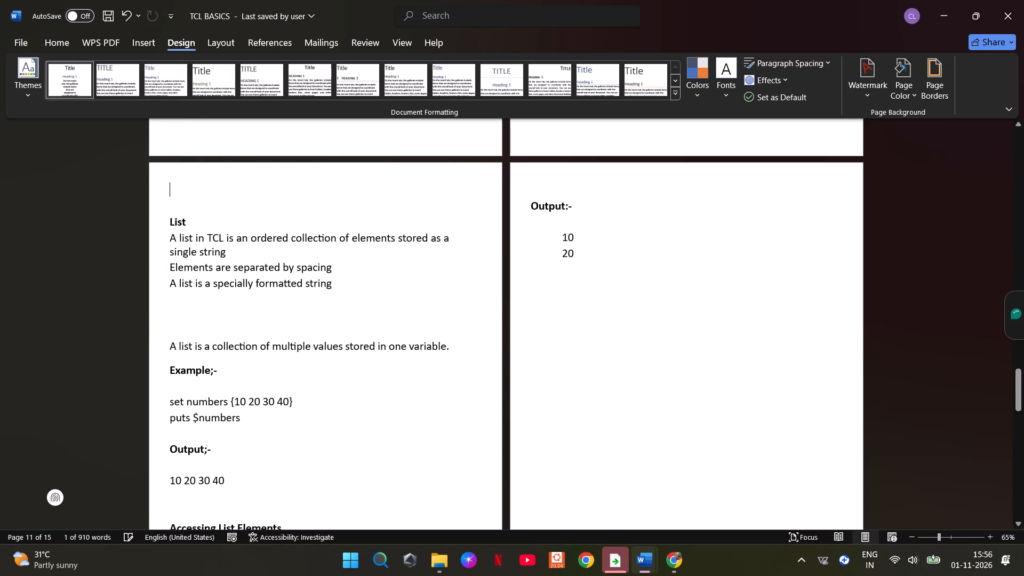
{"action": "left_click", "coordinate": [218, 278]}
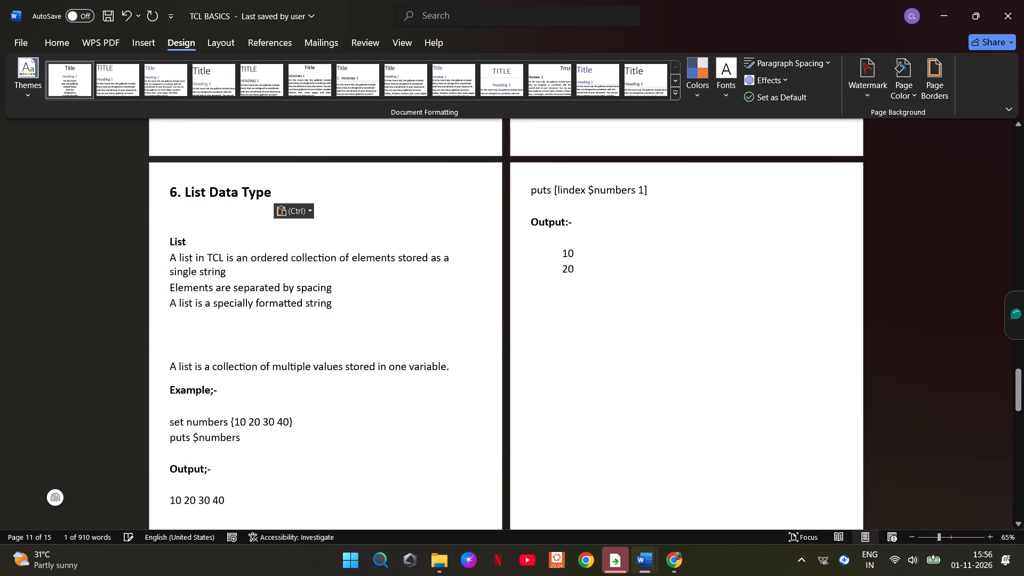
Delete the "List" line and an extra blank line under the "6. List Data Type" heading.
{"action": "left_click_drag", "start_coordinate": [190, 247], "coordinate": [145, 236]}
{"action": "key", "text": "BackSpace"}
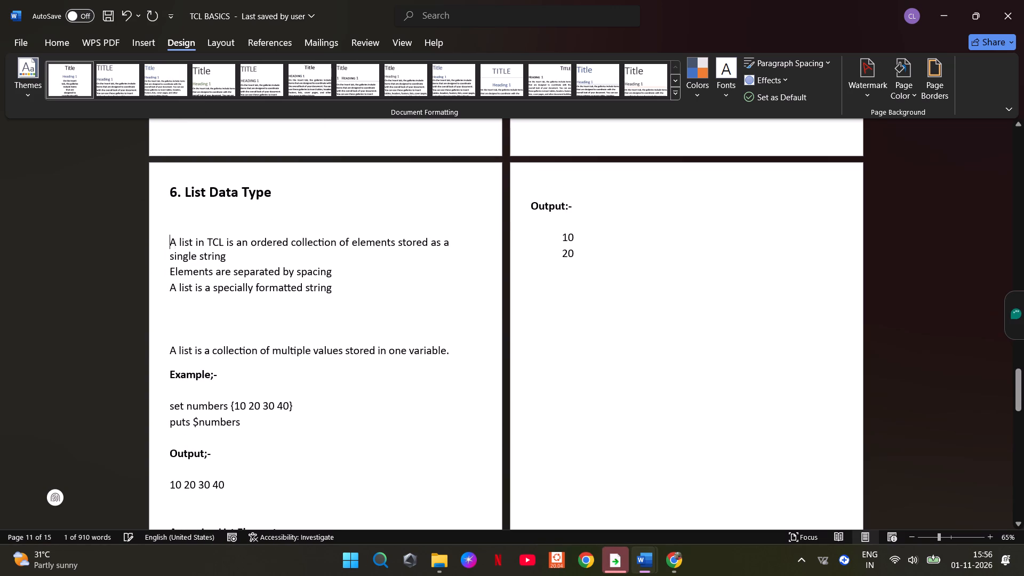
{"action": "key", "text": "BackSpace"}
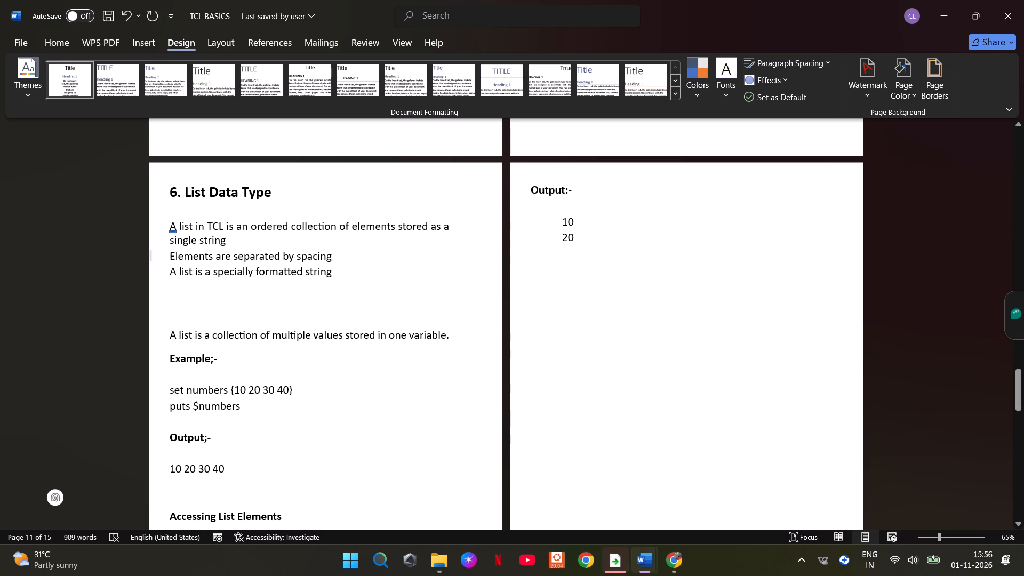
Remove the blank lines between the specially formatted string sentence and "A list is a collection of multiple values stored in one variable.".
{"action": "left_click", "coordinate": [170, 312]}
{"action": "key", "text": "BackSpace"}
{"action": "key", "text": "BackSpace"}
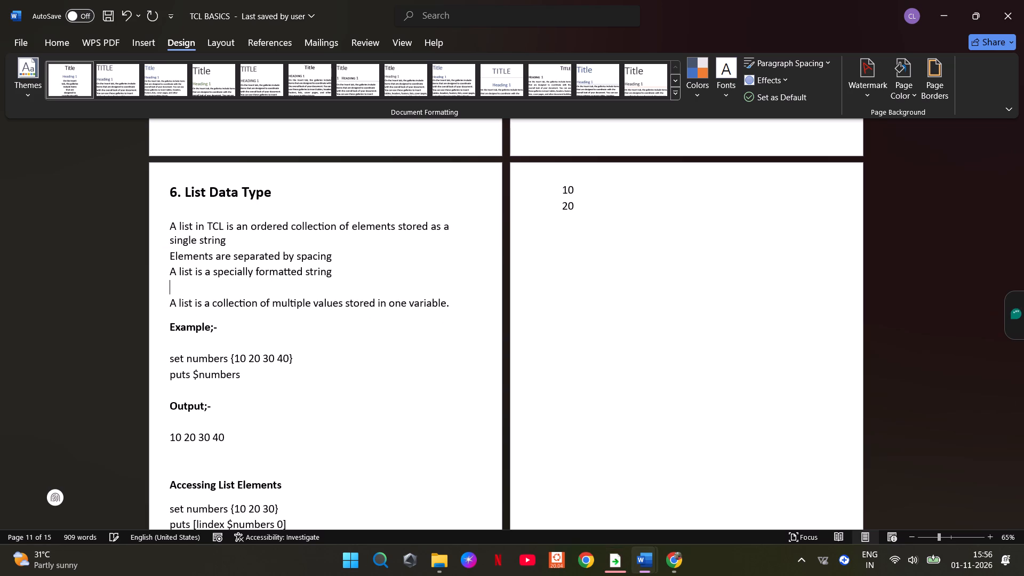
{"action": "key", "text": "BackSpace"}
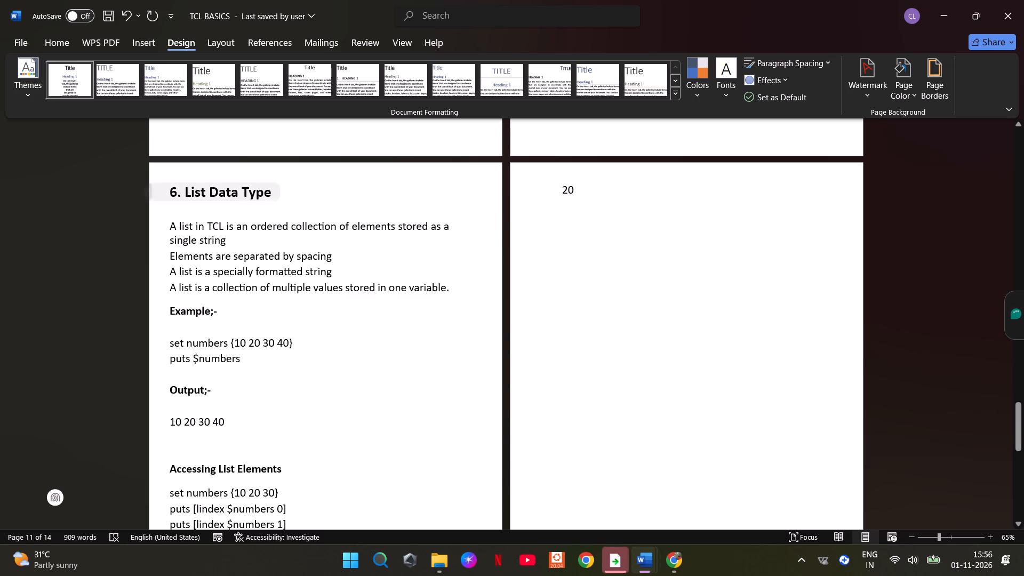
Shrink the font size of the blank line directly above "Accessing List Elements" to tighten the gap.
{"action": "scroll", "coordinate": [229, 238], "scroll_direction": "down", "scroll_amount": 2}
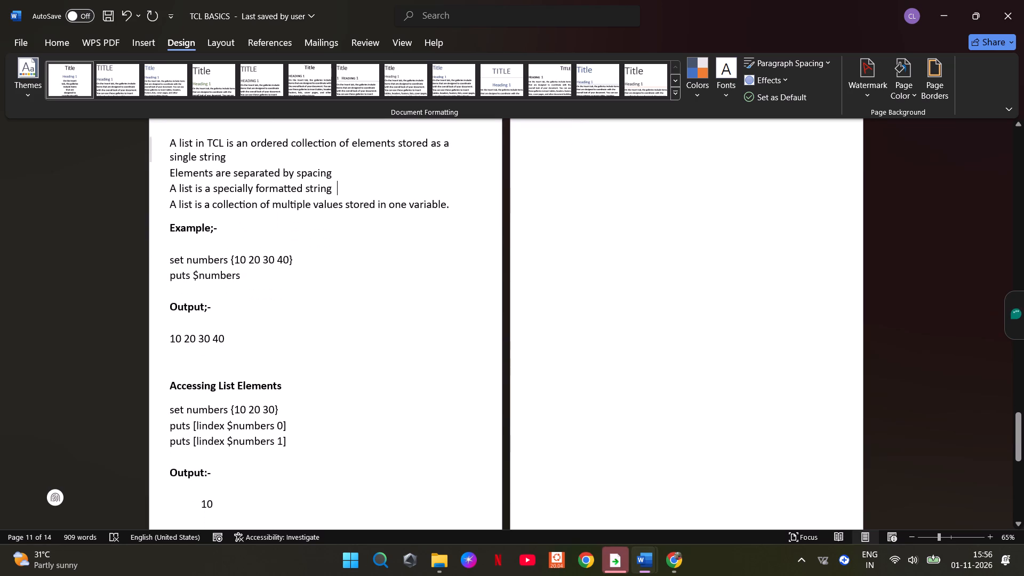
{"action": "scroll", "coordinate": [170, 257], "scroll_direction": "down", "scroll_amount": 2}
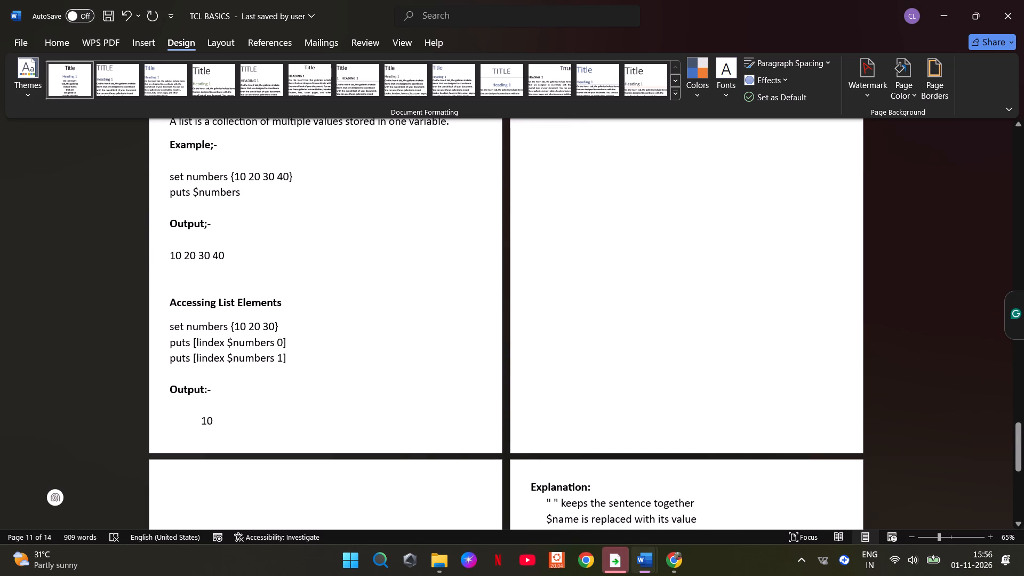
{"action": "left_click", "coordinate": [177, 281]}
{"action": "right_click", "coordinate": [177, 281]}
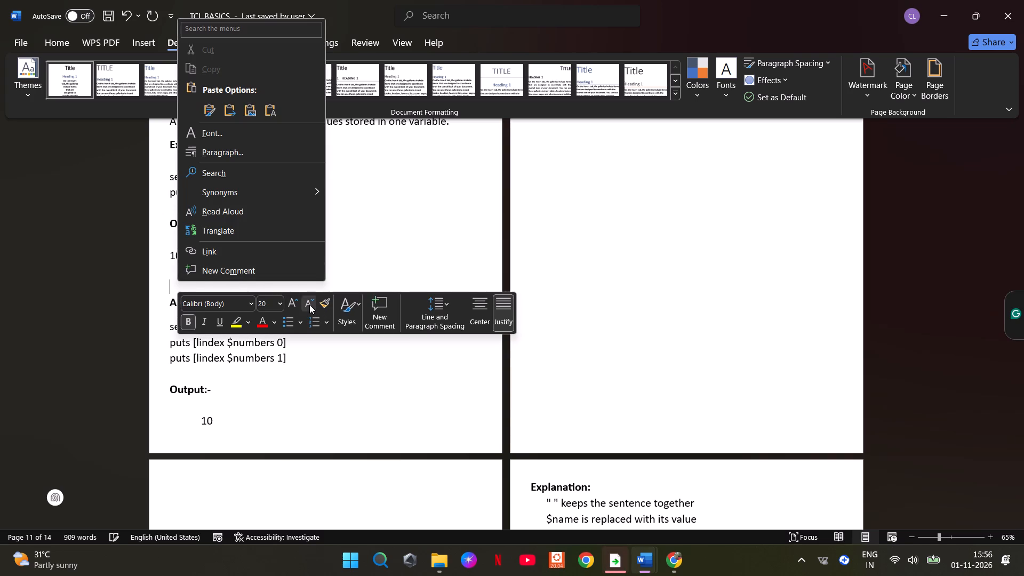
{"action": "triple_click", "coordinate": [309, 305]}
{"action": "triple_click", "coordinate": [309, 305]}
{"action": "triple_click", "coordinate": [309, 305]}
{"action": "triple_click", "coordinate": [309, 305]}
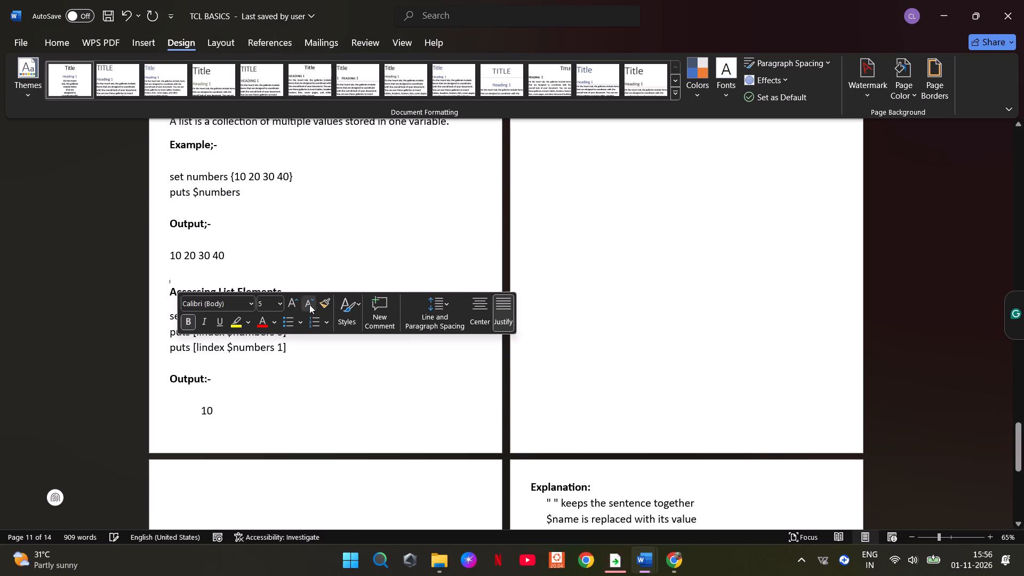
{"action": "triple_click", "coordinate": [309, 305]}
{"action": "left_click", "coordinate": [309, 305]}
{"action": "left_click", "coordinate": [316, 372]}
Shrink the font size of the blank line between "Example;-" and "set numbers {10 20 30 40}".
{"action": "scroll", "coordinate": [210, 279], "scroll_direction": "up", "scroll_amount": 2}
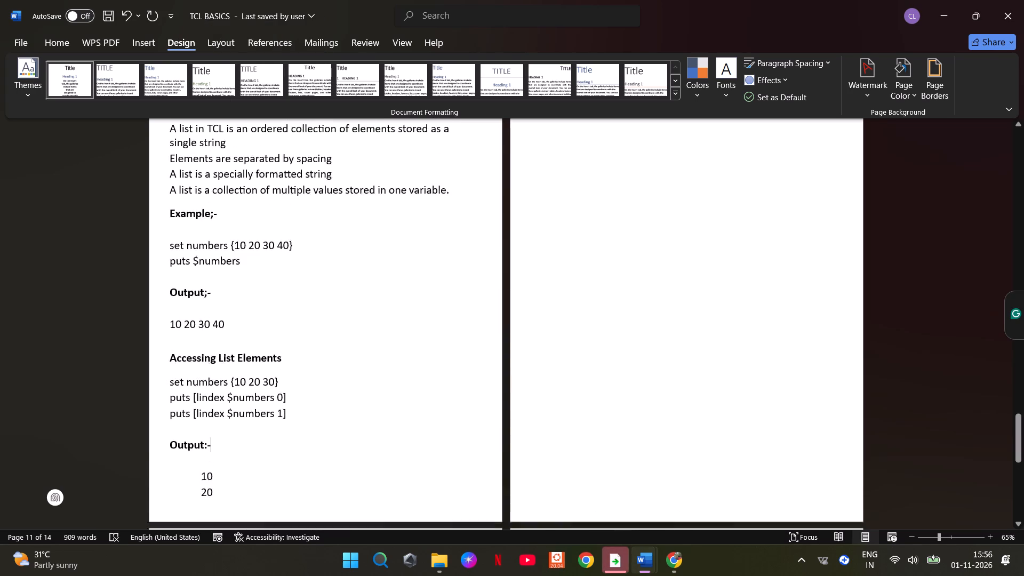
{"action": "scroll", "coordinate": [210, 279], "scroll_direction": "up", "scroll_amount": 1}
{"action": "left_click", "coordinate": [178, 287]}
{"action": "right_click", "coordinate": [178, 287]}
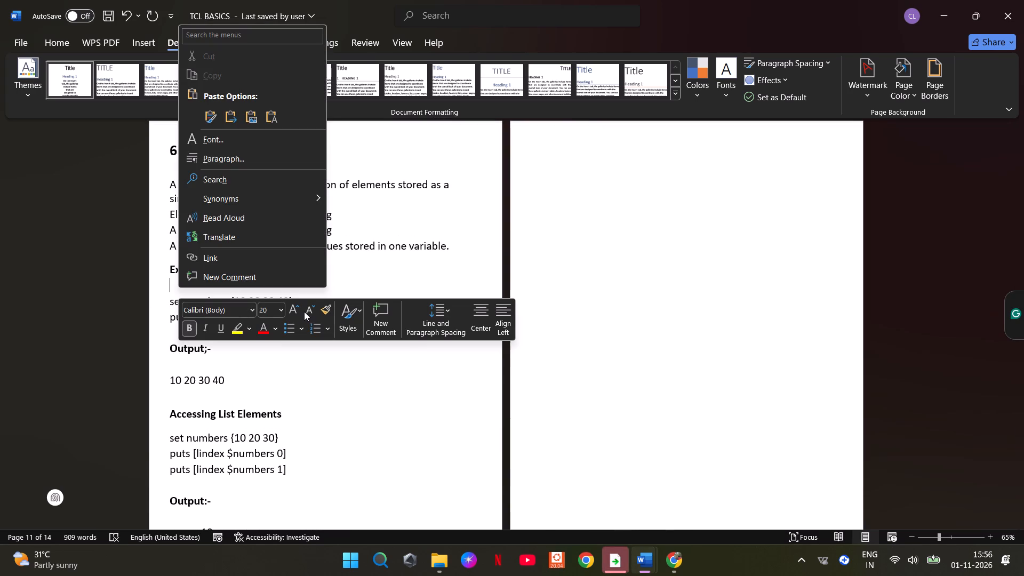
{"action": "triple_click", "coordinate": [303, 311]}
{"action": "double_click", "coordinate": [303, 311]}
{"action": "left_click", "coordinate": [333, 357]}
Shrink the font size of the blank line directly below the "10 20 30 40" output.
{"action": "scroll", "coordinate": [253, 370], "scroll_direction": "down", "scroll_amount": 1}
{"action": "left_click", "coordinate": [193, 353]}
{"action": "right_click", "coordinate": [193, 353]}
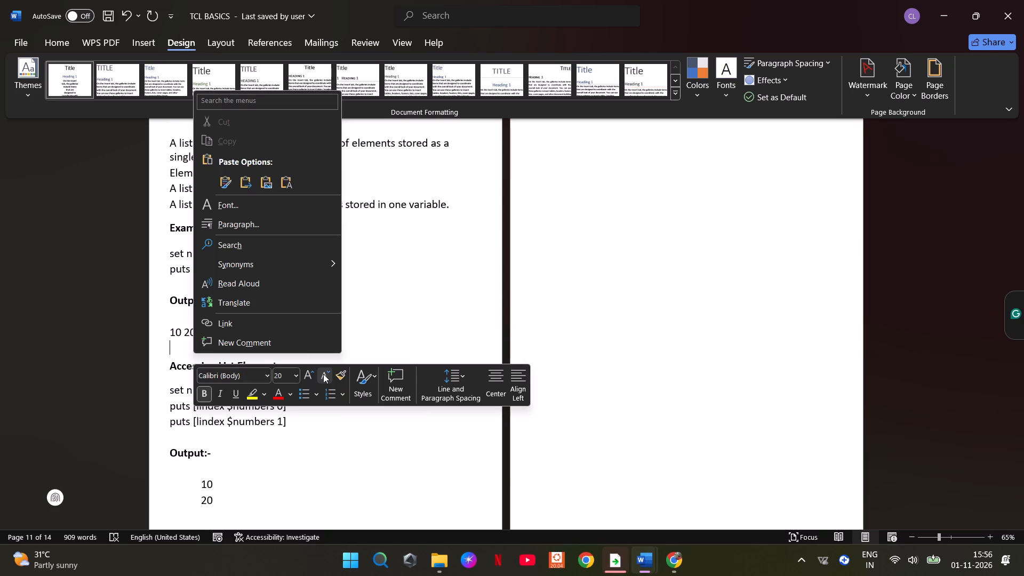
{"action": "triple_click", "coordinate": [323, 374]}
{"action": "left_click", "coordinate": [323, 374]}
{"action": "left_click", "coordinate": [339, 420]}
Slightly shrink the font size of the blank line between "puts [lindex $numbers 1]" and "Output:-".
{"action": "left_click", "coordinate": [204, 434]}
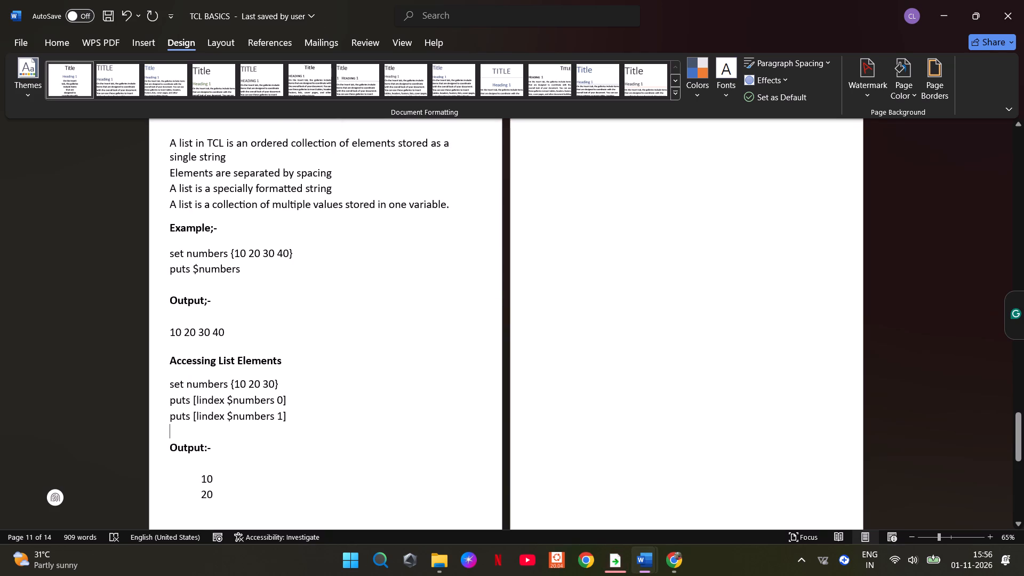
{"action": "right_click", "coordinate": [204, 434]}
{"action": "double_click", "coordinate": [339, 460]}
{"action": "left_click", "coordinate": [361, 387]}
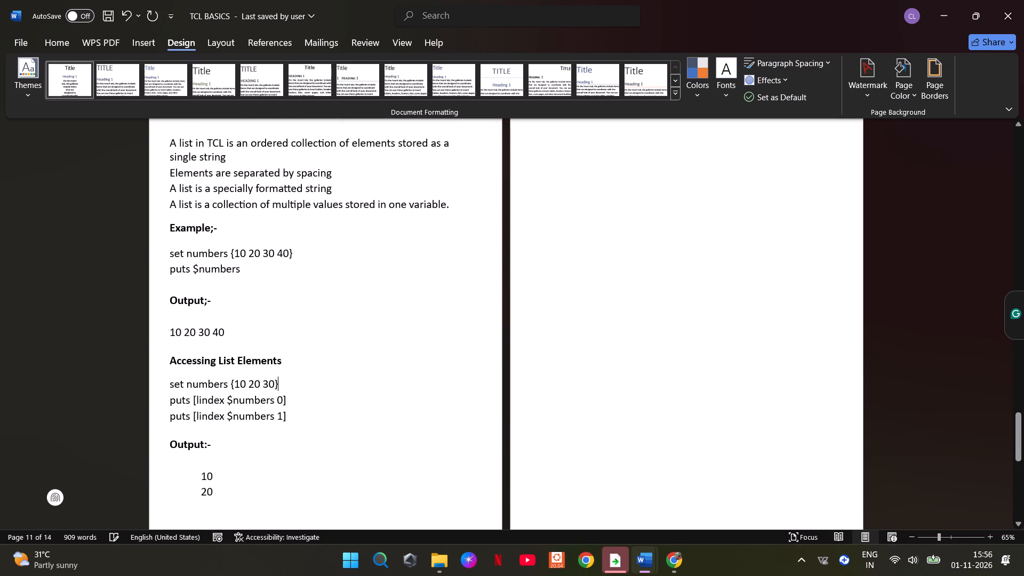
Shrink the font size of the blank line between the "6. List Data Type" heading and the definition.
{"action": "scroll", "coordinate": [360, 380], "scroll_direction": "down", "scroll_amount": 2}
{"action": "scroll", "coordinate": [325, 357], "scroll_direction": "up", "scroll_amount": 1}
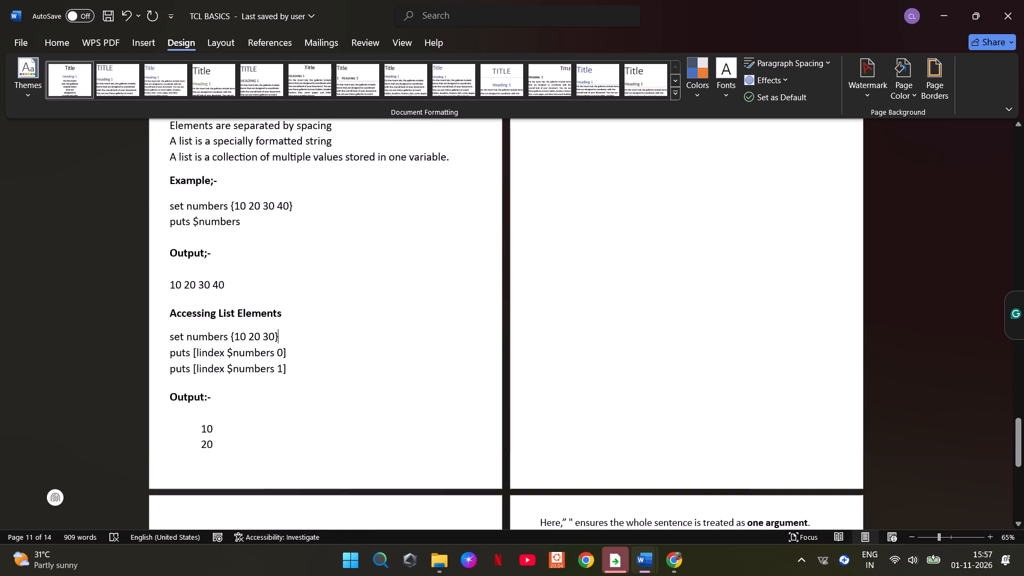
{"action": "scroll", "coordinate": [319, 348], "scroll_direction": "up", "scroll_amount": 2}
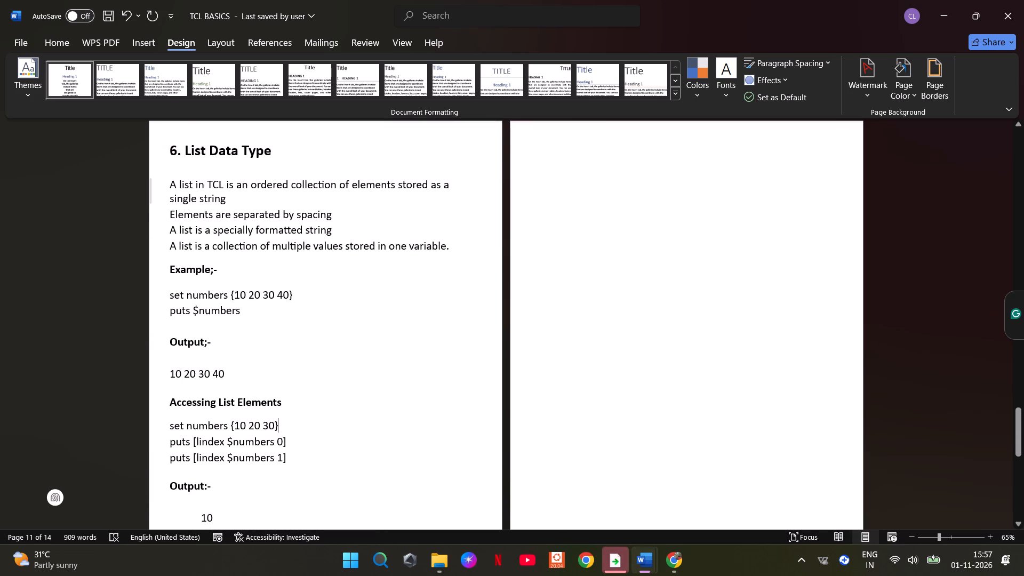
{"action": "left_click", "coordinate": [173, 171]}
{"action": "right_click", "coordinate": [173, 169]}
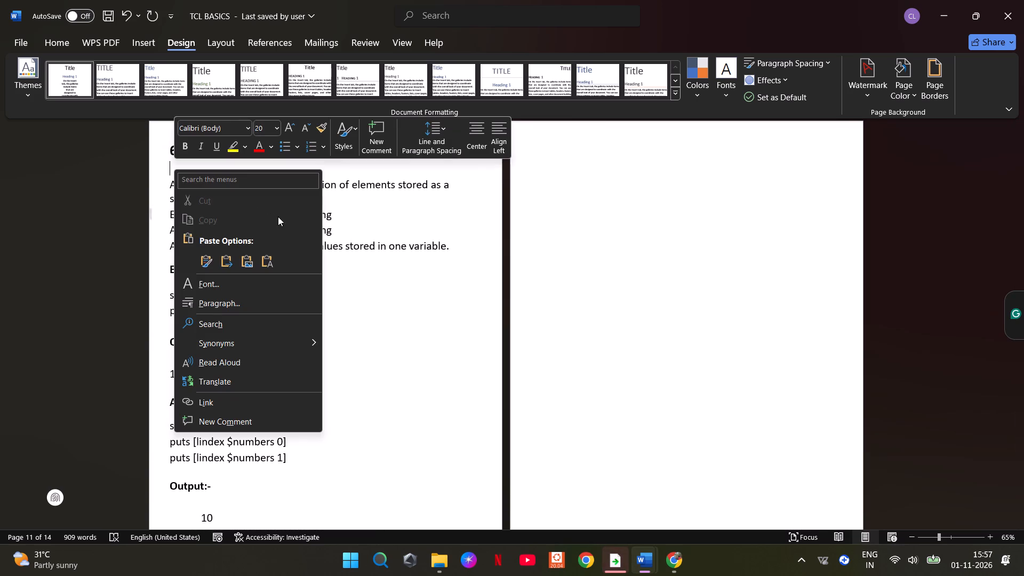
{"action": "triple_click", "coordinate": [302, 132]}
{"action": "left_click", "coordinate": [302, 132]}
{"action": "left_click", "coordinate": [309, 309]}
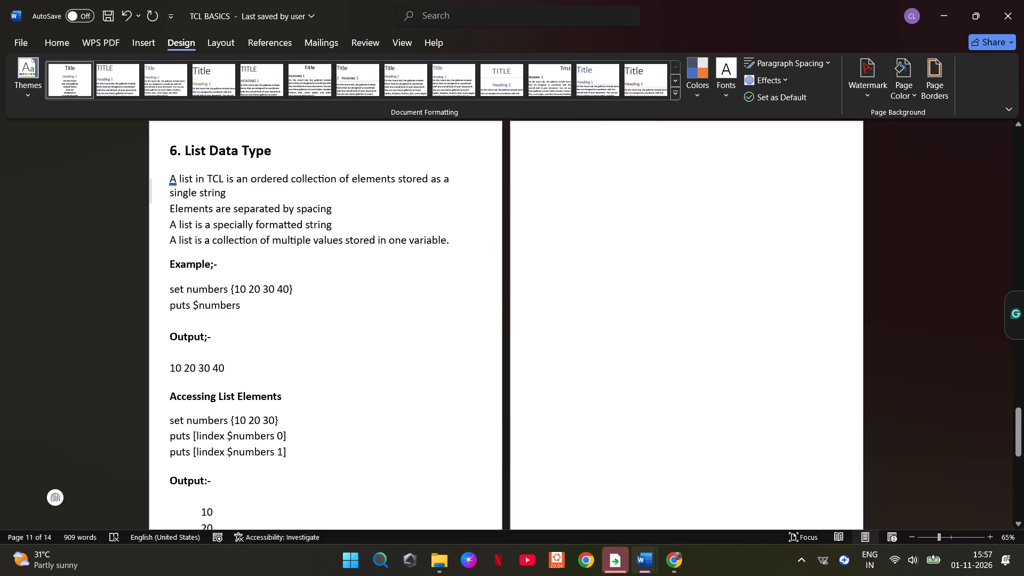
Format the four introductory list sentences under "6. List Data Type" as a bulleted list with solid round bullets.
{"action": "left_click_drag", "start_coordinate": [167, 178], "coordinate": [453, 249]}
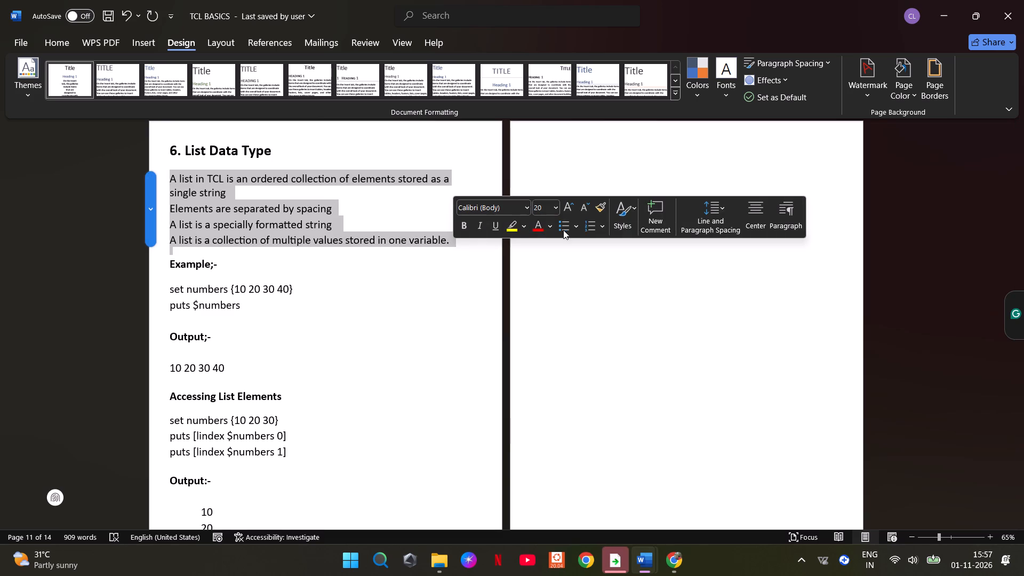
{"action": "left_click", "coordinate": [578, 229]}
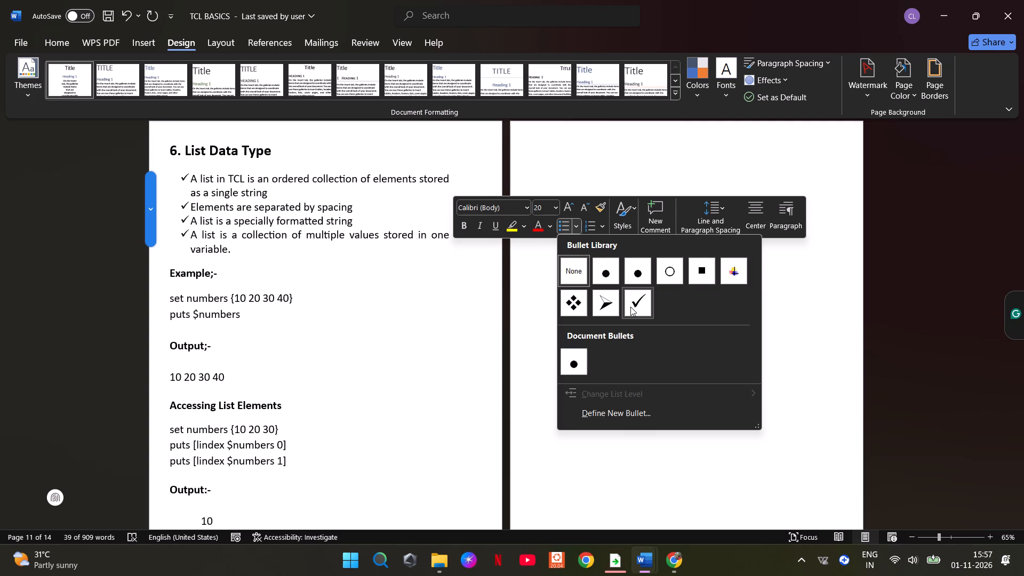
{"action": "left_click", "coordinate": [605, 275]}
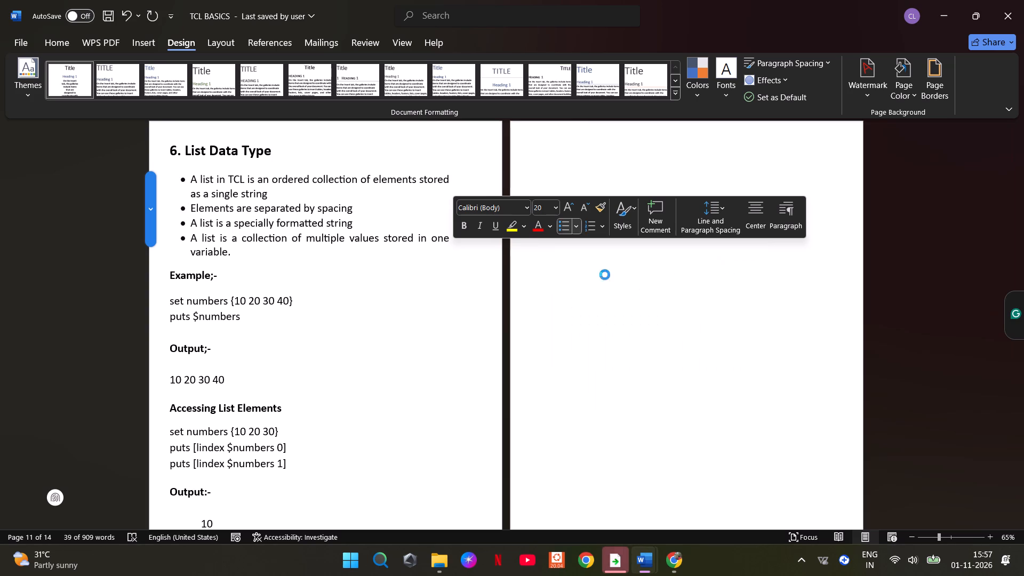
Insert blank lines before the first "Example;-" in the List Data Type section so it starts at the top of the following page.
{"action": "left_click", "coordinate": [349, 295]}
{"action": "scroll", "coordinate": [220, 270], "scroll_direction": "down", "scroll_amount": 3}
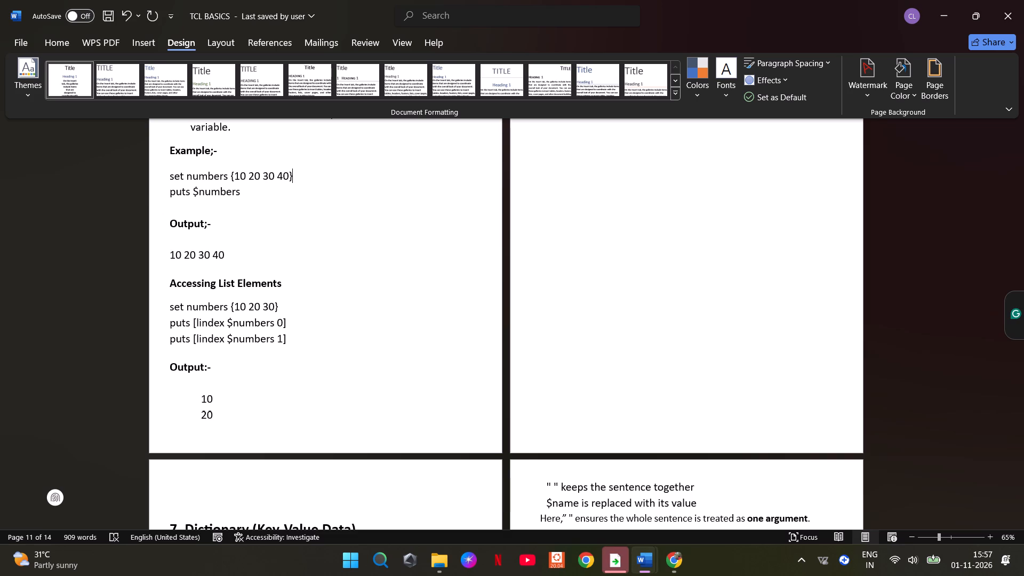
{"action": "scroll", "coordinate": [176, 370], "scroll_direction": "up", "scroll_amount": 7}
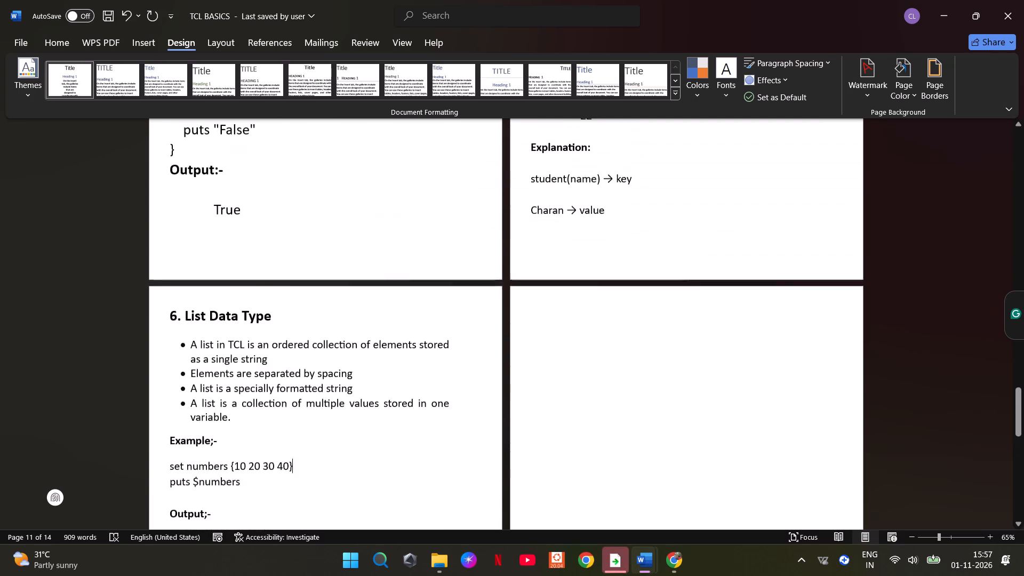
{"action": "scroll", "coordinate": [202, 320], "scroll_direction": "down", "scroll_amount": 2}
{"action": "left_click", "coordinate": [220, 354]}
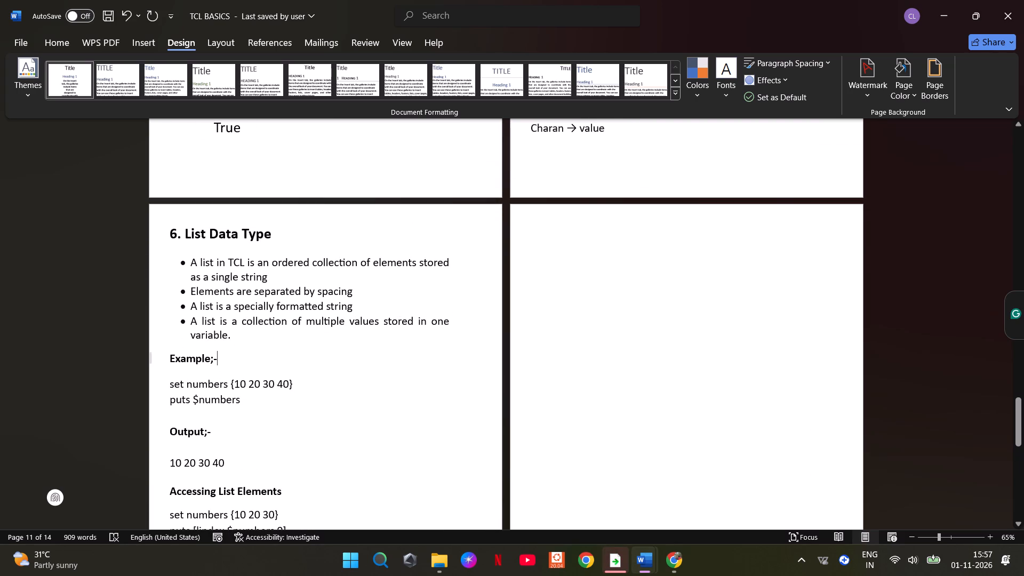
{"action": "left_click", "coordinate": [168, 345]}
{"action": "left_click", "coordinate": [169, 353]}
{"action": "key", "text": "Return"}
{"action": "key", "text": "Return"}
{"action": "key", "text": "Return"}
{"action": "key", "text": "Return"}
{"action": "key", "text": "Return"}
{"action": "key", "text": "Return"}
{"action": "key", "text": "Return"}
{"action": "key", "text": "Return"}
{"action": "key", "text": "Return"}
{"action": "key", "text": "Return"}
{"action": "key", "text": "Return"}
{"action": "key", "text": "Return"}
{"action": "key", "text": "Return"}
{"action": "key", "text": "Return"}
{"action": "key", "text": "Return"}
{"action": "key", "text": "Return"}
{"action": "key", "text": "Return"}
{"action": "key", "text": "Return"}
{"action": "key", "text": "Return"}
{"action": "key", "text": "Return"}
{"action": "key", "text": "Return"}
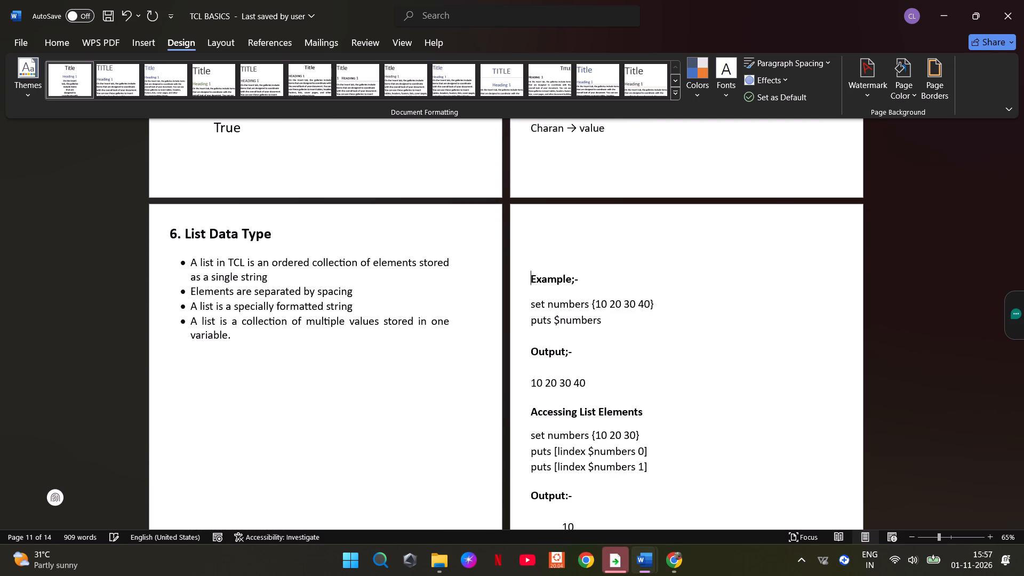
{"action": "key", "text": "BackSpace"}
{"action": "key", "text": "BackSpace"}
{"action": "key", "text": "BackSpace"}
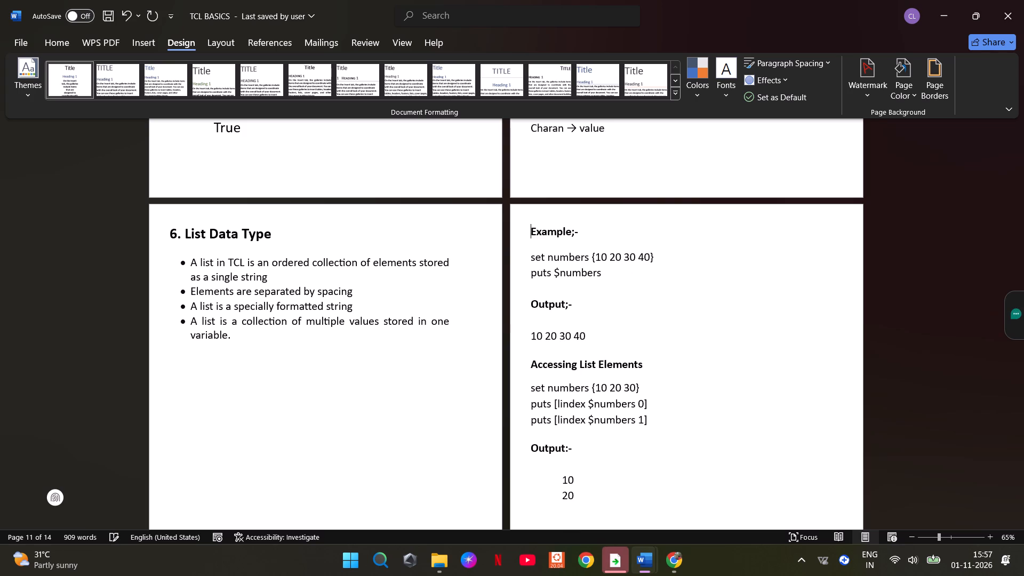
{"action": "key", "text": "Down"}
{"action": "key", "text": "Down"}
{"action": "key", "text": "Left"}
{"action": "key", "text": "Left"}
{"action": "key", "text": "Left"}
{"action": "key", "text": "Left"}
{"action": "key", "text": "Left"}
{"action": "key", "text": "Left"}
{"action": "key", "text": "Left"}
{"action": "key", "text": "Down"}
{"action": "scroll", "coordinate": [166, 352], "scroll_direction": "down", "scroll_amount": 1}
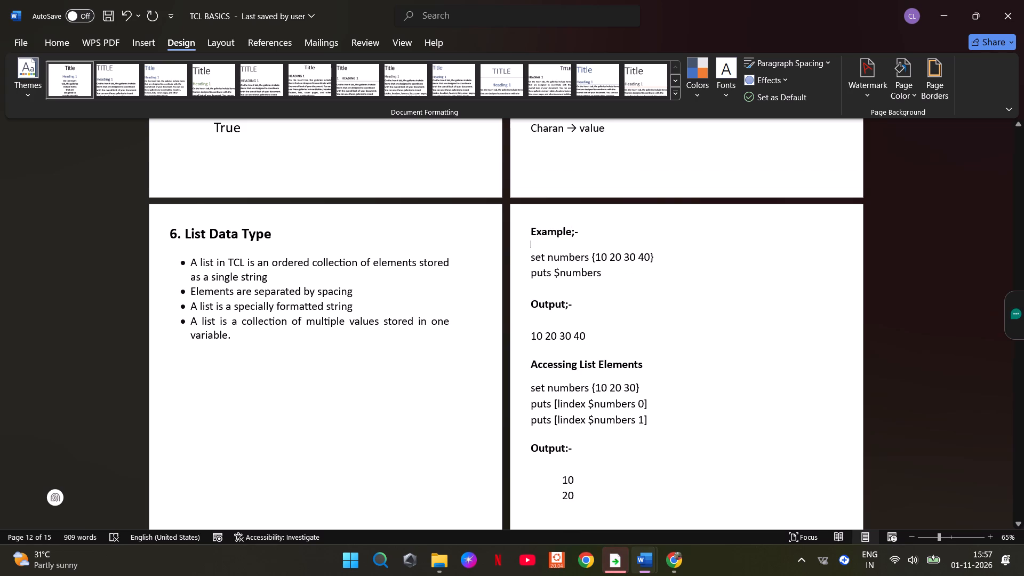
Add the subheading "Creating a List" below the bulleted introduction of the List Data Type section, leaving a blank line after the bullets.
{"action": "left_click", "coordinate": [186, 330]}
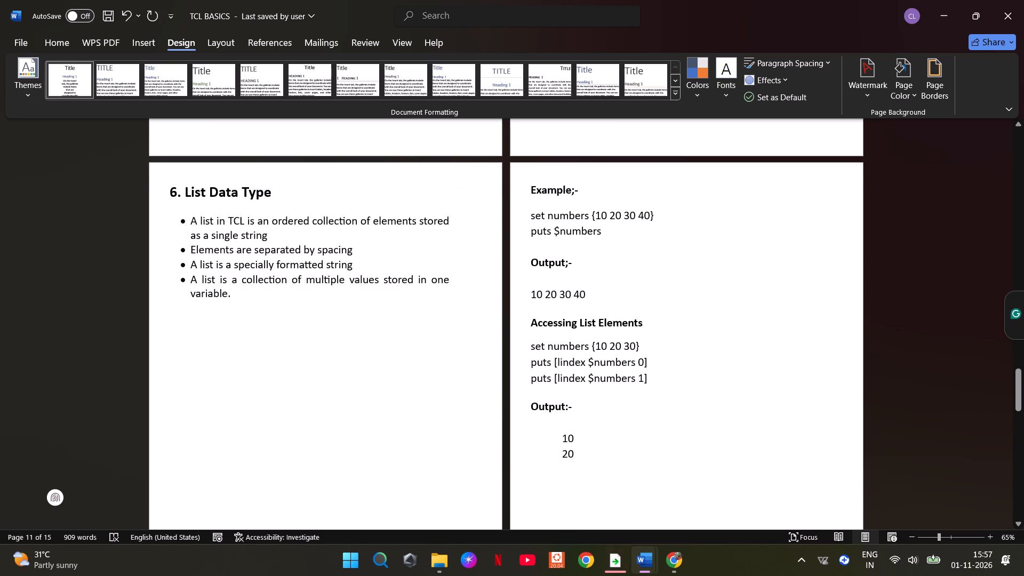
{"action": "type", "text": "cer"}
{"action": "key", "text": "BackSpace"}
{"action": "key", "text": "BackSpace"}
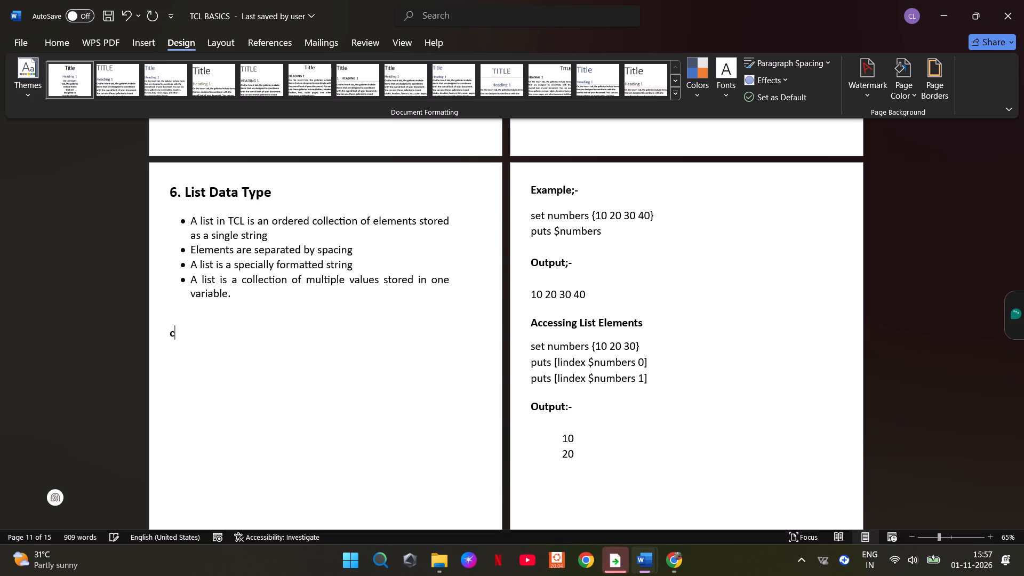
{"action": "type", "text": "reating a"}
{"action": "key", "text": "space"}
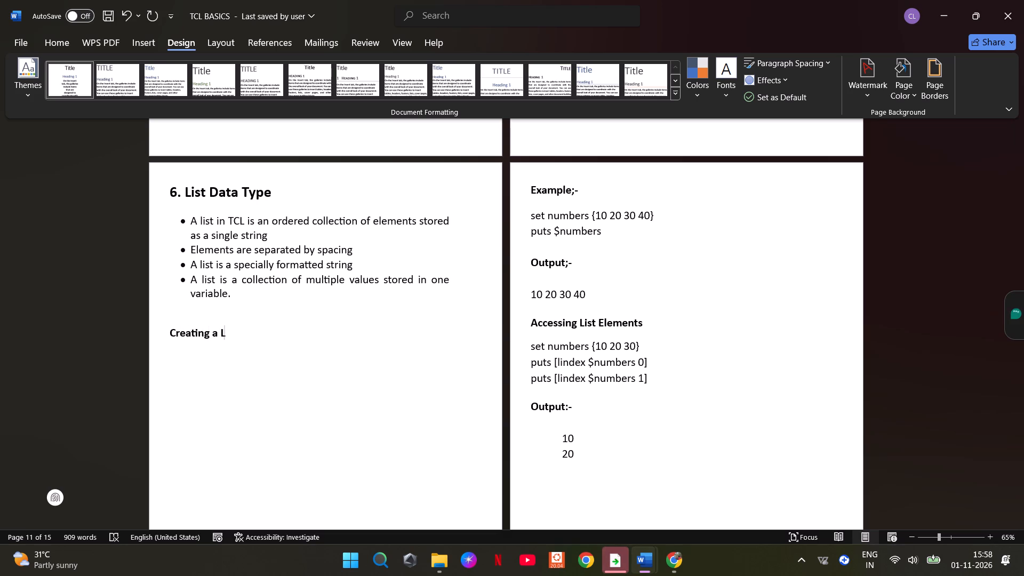
{"action": "key", "text": "BackSpace"}
{"action": "type", "text": "st"}
{"action": "key", "text": "space"}
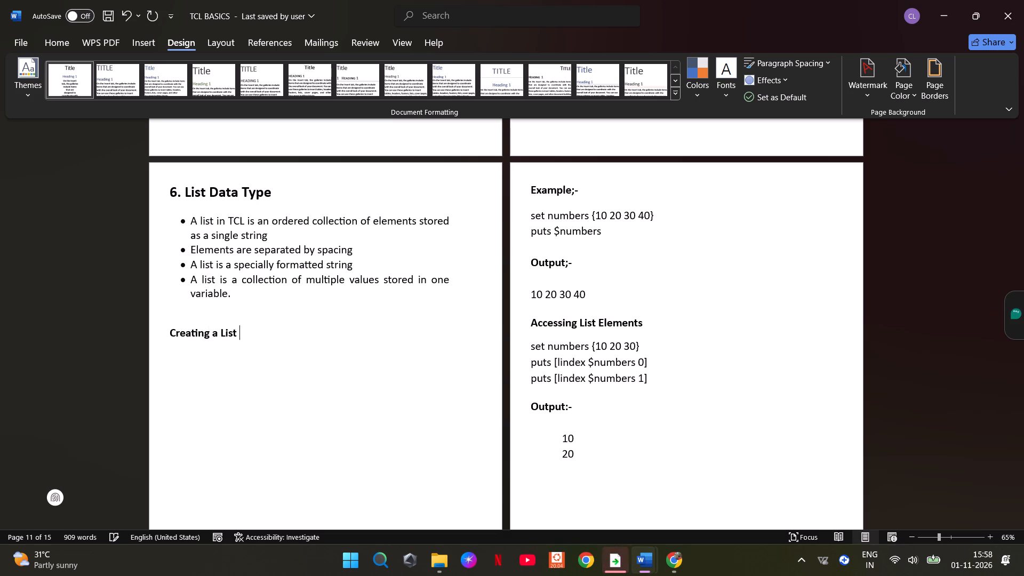
{"action": "key", "text": "Return"}
{"action": "key", "text": "Return"}
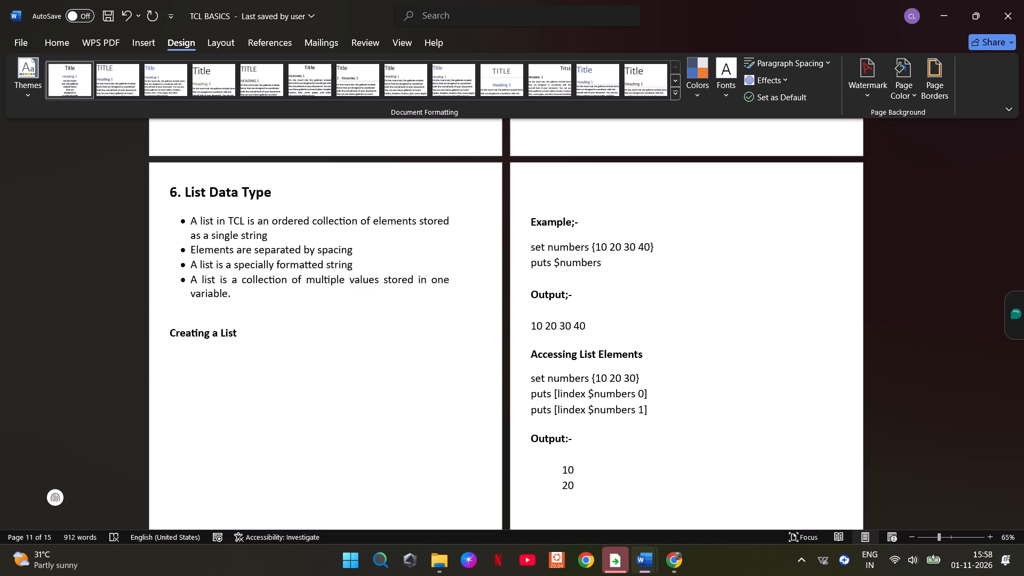
Write the braces form "Set mylist { a b c d }" under the "Creating a List" subheading, followed by a blank line.
{"action": "type", "text": "set"}
{"action": "key", "text": "space"}
{"action": "type", "text": "mylis"}
{"action": "type", "text": "t"}
{"action": "key", "text": "space"}
{"action": "key", "text": "shift+braceleft"}
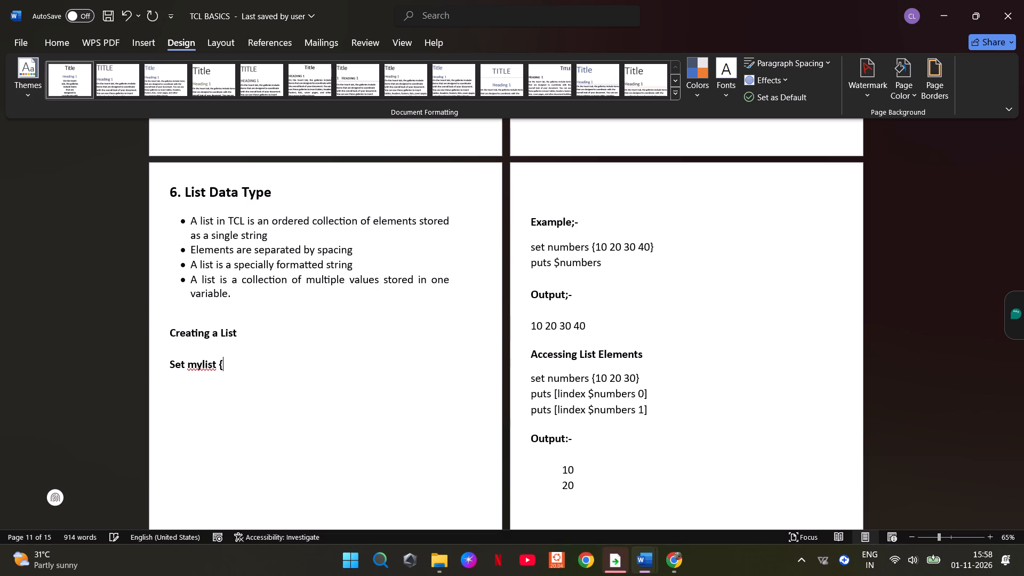
{"action": "key", "text": "space"}
{"action": "type", "text": "a"}
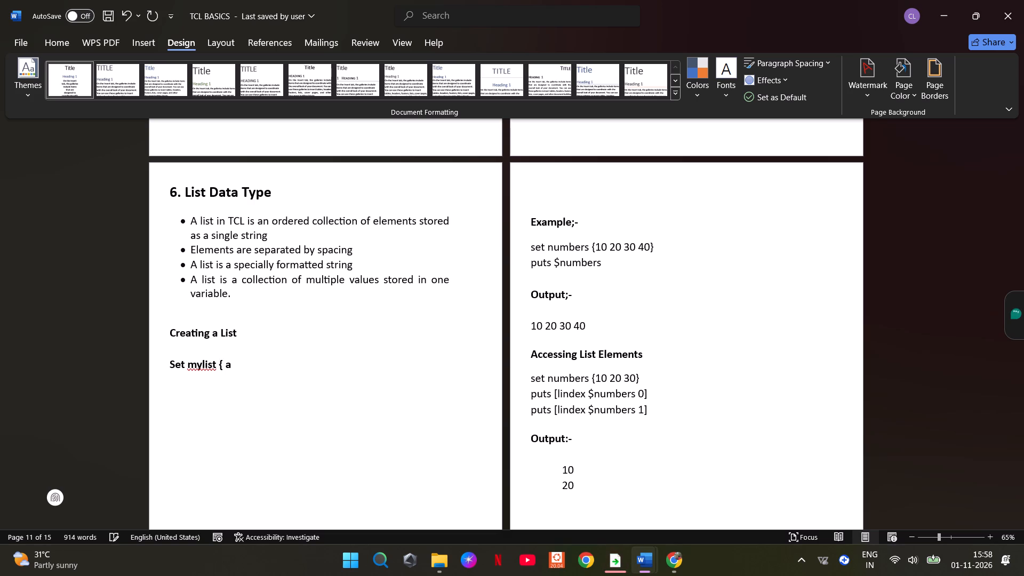
{"action": "key", "text": "space"}
{"action": "type", "text": "b"}
{"action": "key", "text": "space"}
{"action": "type", "text": "c"}
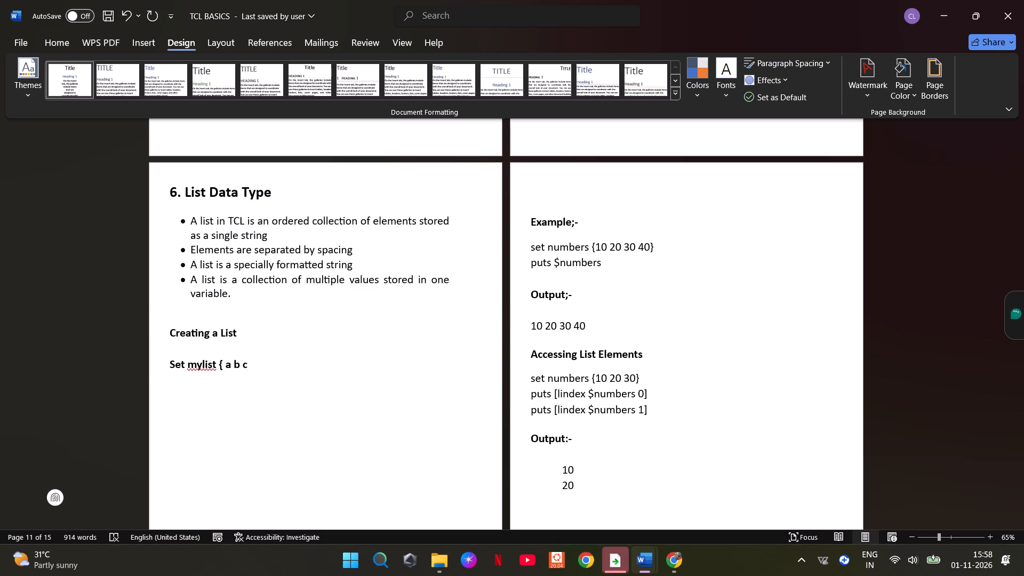
{"action": "key", "text": "space"}
{"action": "key", "text": "d"}
{"action": "key", "text": "space"}
{"action": "type", "text": "}"}
{"action": "key", "text": "Return"}
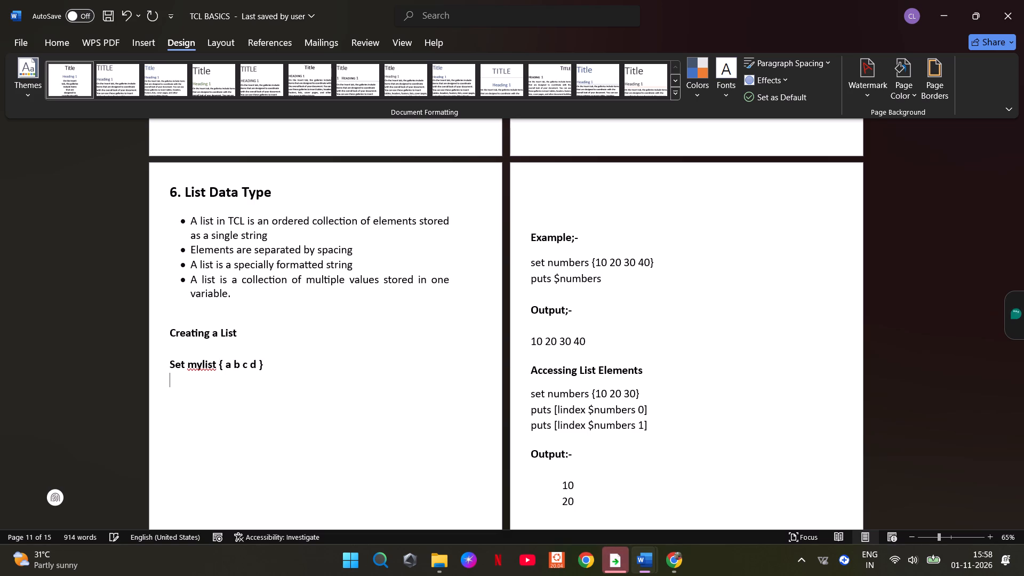
{"action": "key", "text": "Return"}
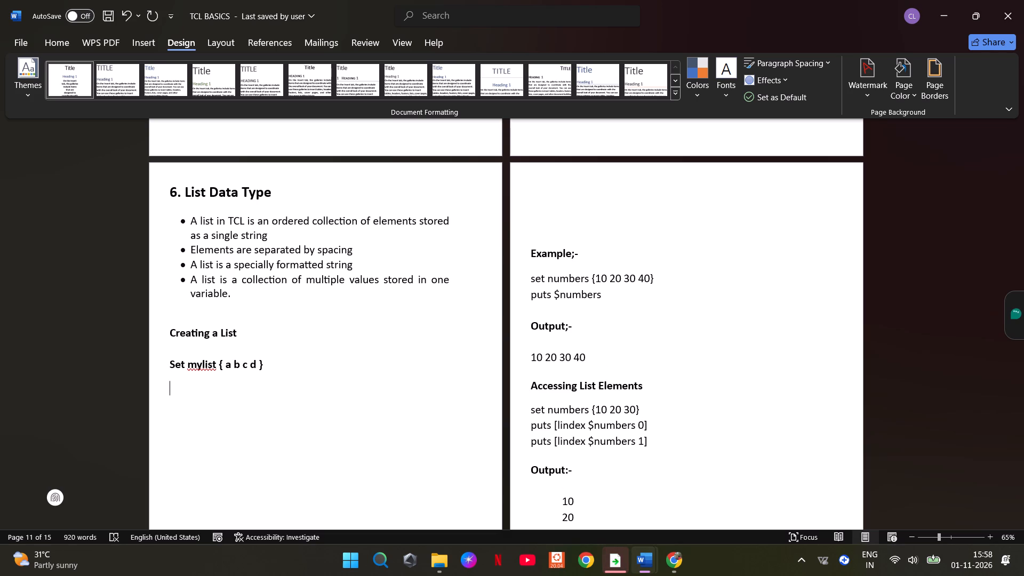
Add the list-command form "Set mylist [ list a b c d ]" below the braces form, followed by a blank line.
{"action": "type", "text": "set"}
{"action": "key", "text": "space"}
{"action": "type", "text": "my"}
{"action": "type", "text": "list"}
{"action": "key", "text": "space"}
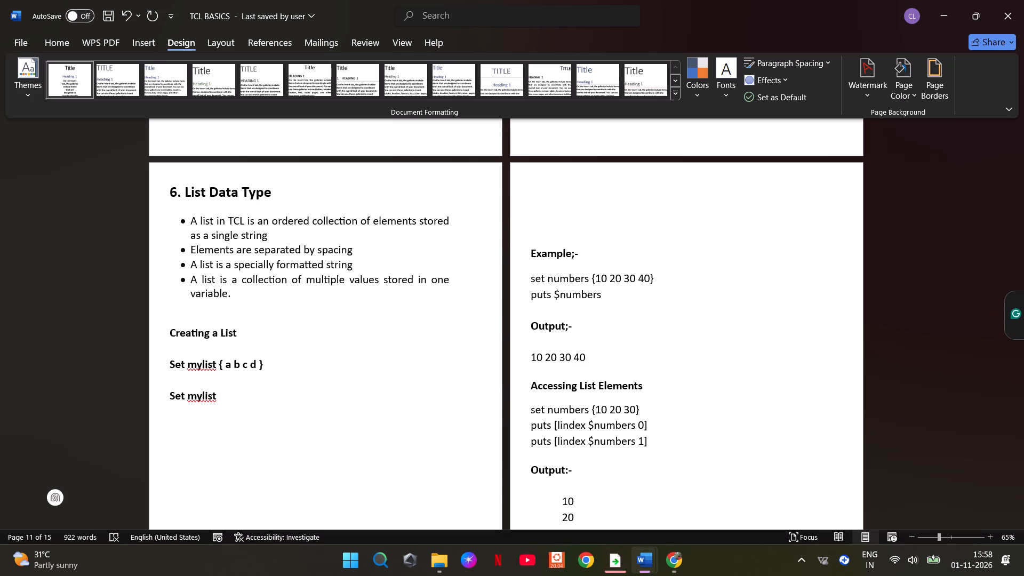
{"action": "key", "text": "space"}
{"action": "type", "text": "["}
{"action": "key", "text": "space"}
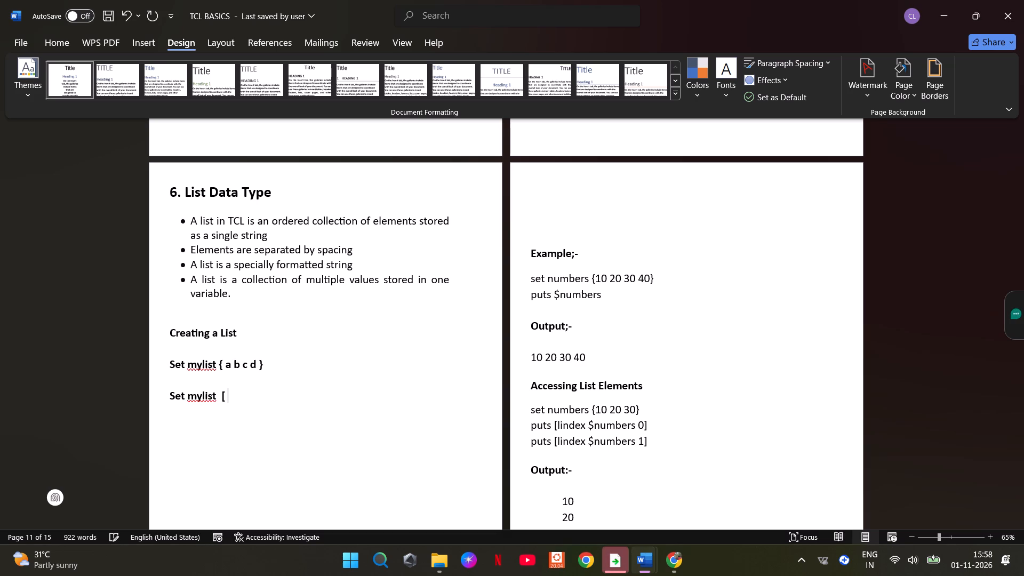
{"action": "type", "text": "list"}
{"action": "key", "text": "space"}
{"action": "key", "text": "space"}
{"action": "type", "text": "a a"}
{"action": "key", "text": "BackSpace"}
{"action": "type", "text": "b c d"}
{"action": "key", "text": "space"}
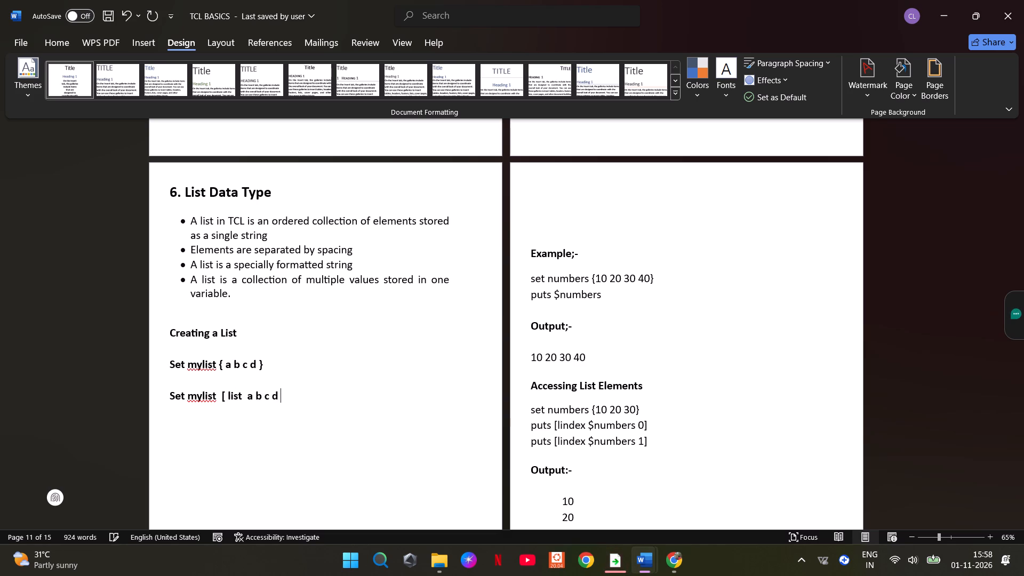
{"action": "key", "text": "bracketright"}
{"action": "key", "text": "Return"}
{"action": "key", "text": "Return"}
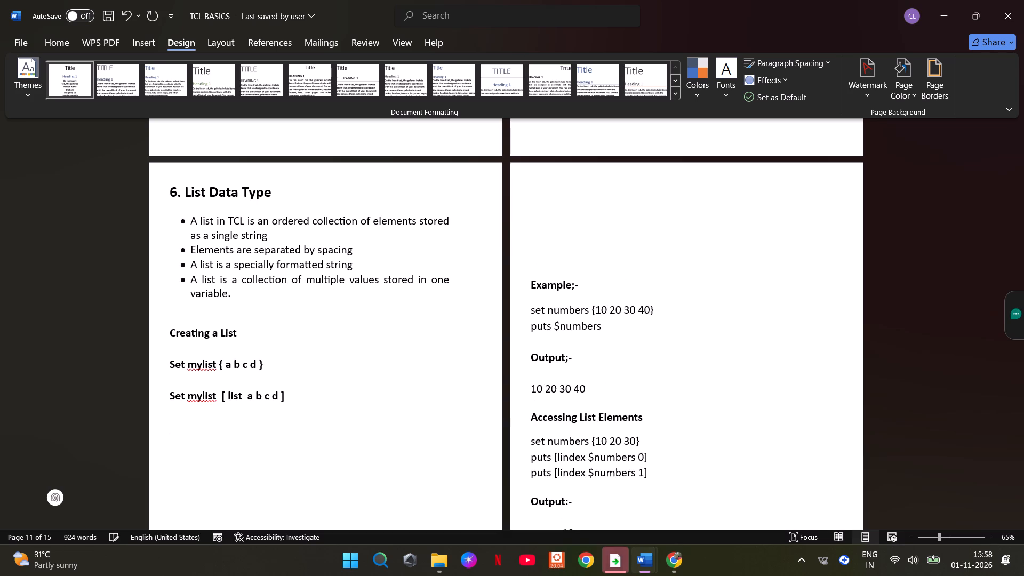
Add the quoted form "Set mylist " a b c d "" below the list-command form.
{"action": "type", "text": "set"}
{"action": "key", "text": "space"}
{"action": "type", "text": "mylisy"}
{"action": "key", "text": "BackSpace"}
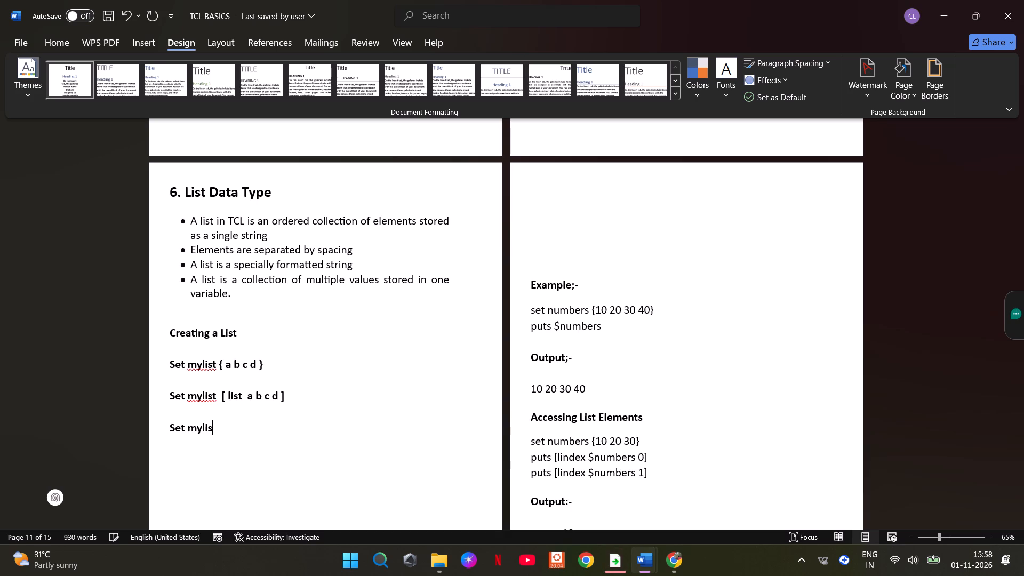
{"action": "type", "text": "t"}
{"action": "key", "text": "space"}
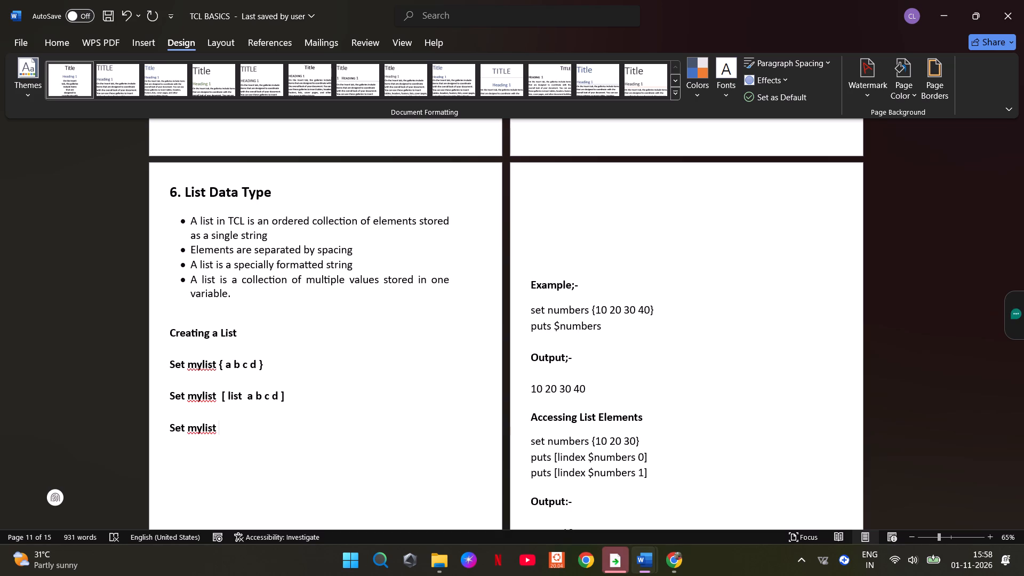
{"action": "key", "text": "space"}
{"action": "type", "text": "\""}
{"action": "key", "text": "BackSpace"}
{"action": "key", "text": "shift+quotedbl"}
{"action": "key", "text": "space"}
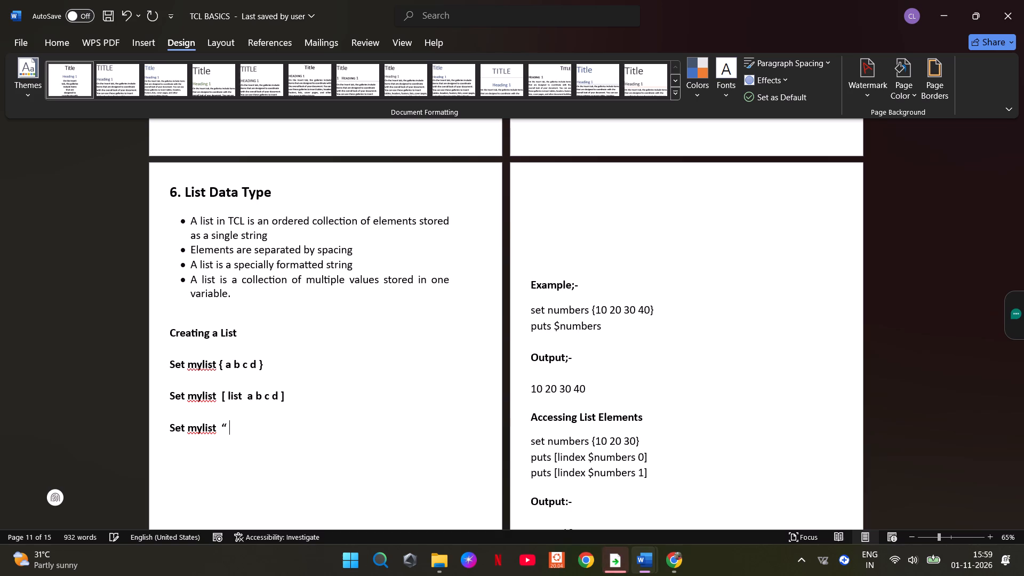
{"action": "type", "text": "a b"}
{"action": "key", "text": "space"}
{"action": "type", "text": "c s"}
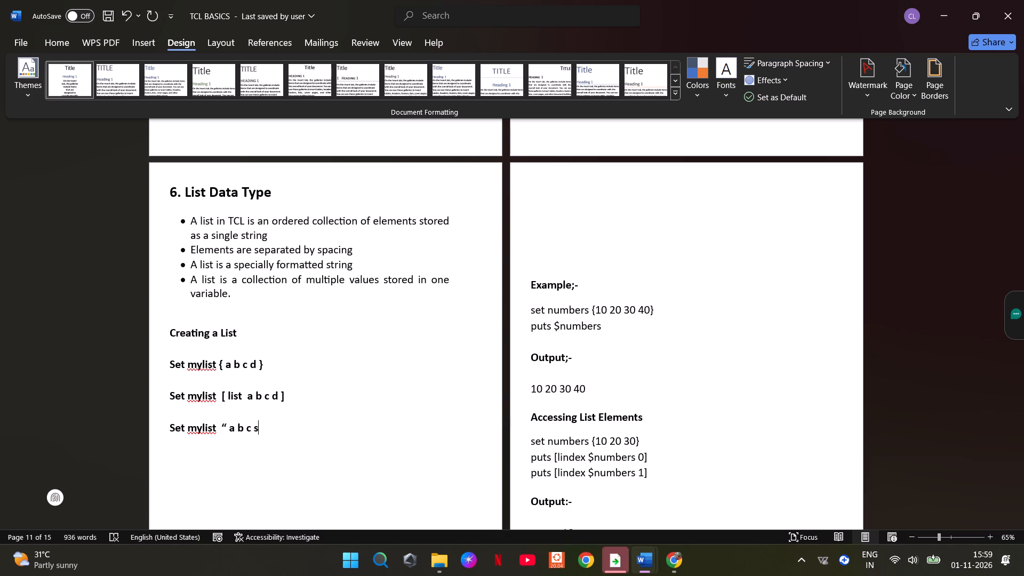
{"action": "key", "text": "space"}
{"action": "key", "text": "BackSpace"}
{"action": "key", "text": "BackSpace"}
{"action": "key", "text": "space"}
{"action": "key", "text": "d"}
{"action": "key", "text": "BackSpace"}
{"action": "key", "text": "BackSpace"}
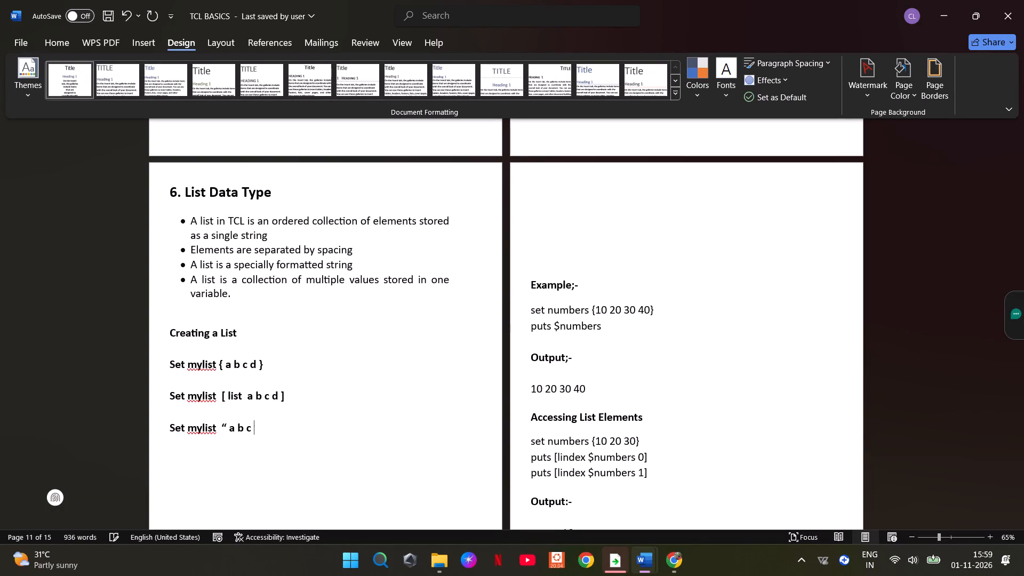
{"action": "type", "text": "d \""}
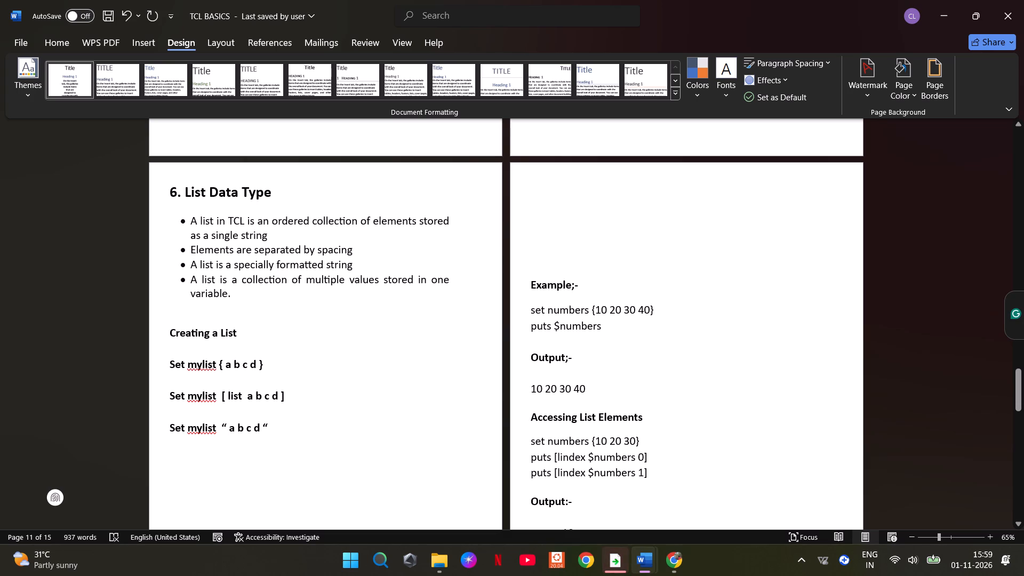
Clear the spelling flag on "mylist" in the list creation forms.
{"action": "scroll", "coordinate": [302, 448], "scroll_direction": "down", "scroll_amount": 1}
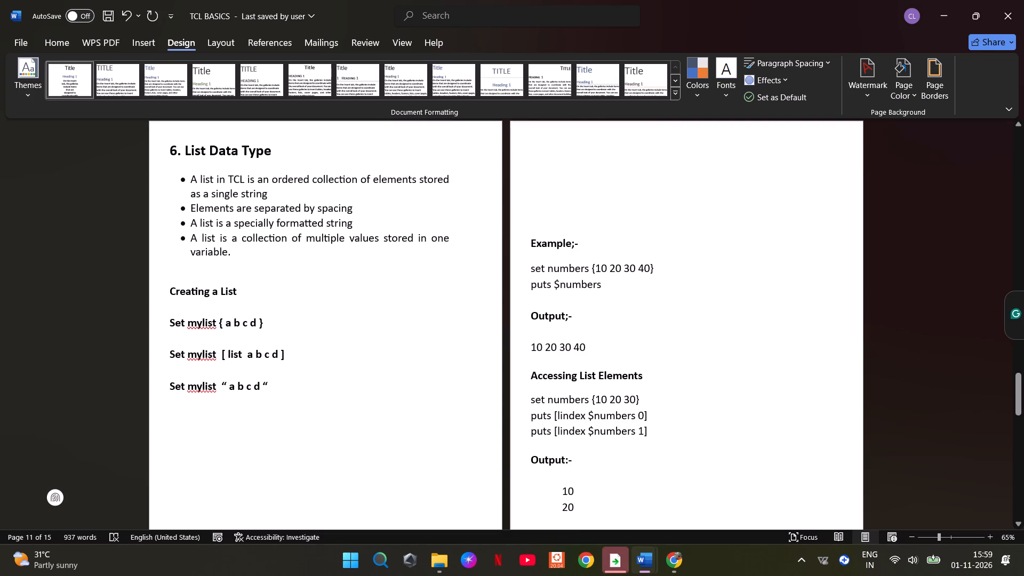
{"action": "scroll", "coordinate": [320, 436], "scroll_direction": "up", "scroll_amount": 1}
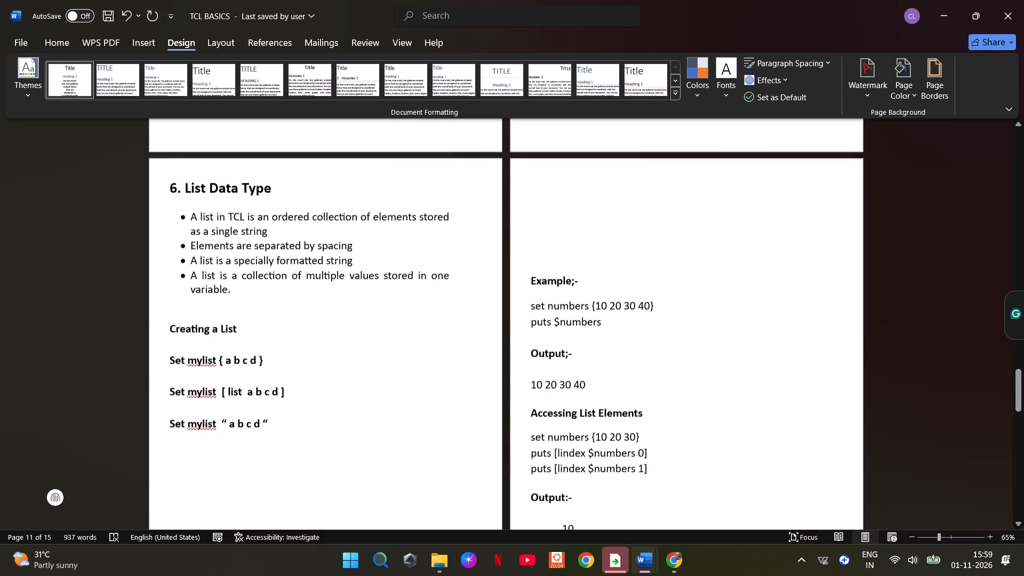
{"action": "left_click", "coordinate": [198, 368]}
{"action": "right_click", "coordinate": [200, 368]}
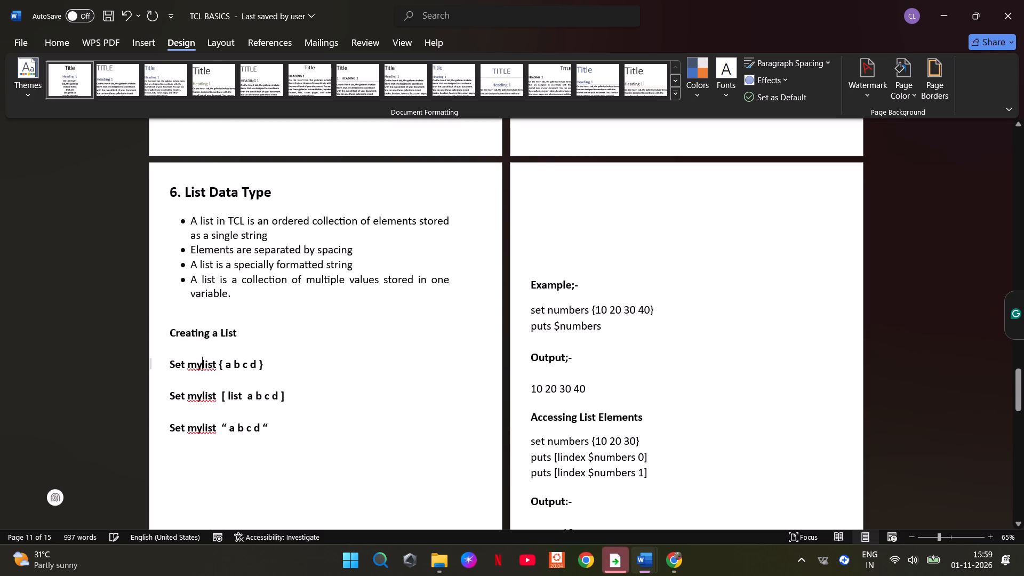
{"action": "left_click", "coordinate": [142, 136]}
Add an indented "(Or)" on the blank line between the braces form and the list-command form.
{"action": "left_click", "coordinate": [232, 383]}
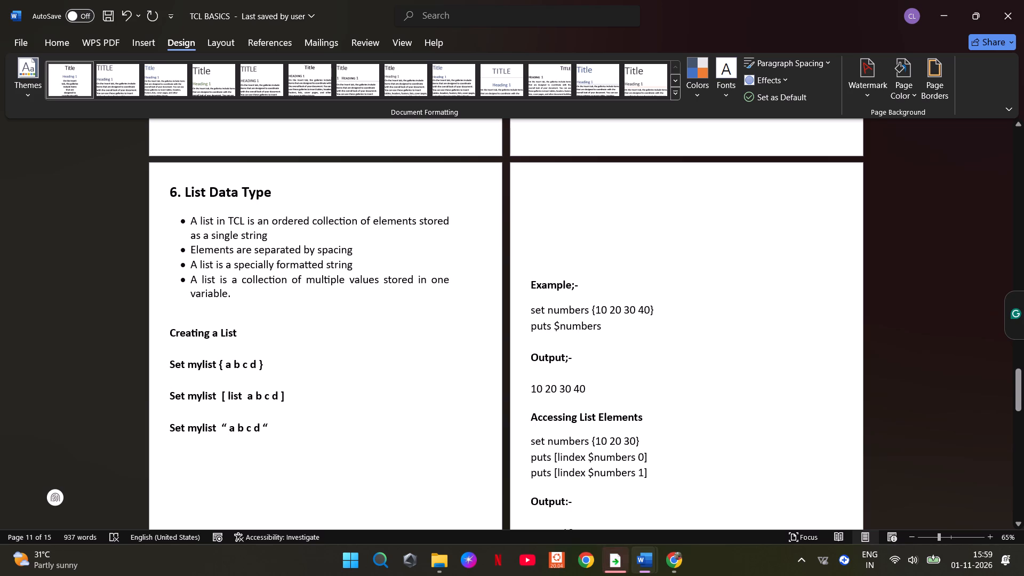
{"action": "key", "text": "space"}
{"action": "key", "text": "space"}
{"action": "key", "text": "space"}
{"action": "key", "text": "space"}
{"action": "key", "text": "space"}
{"action": "key", "text": "space"}
{"action": "key", "text": "space"}
{"action": "key", "text": "space"}
{"action": "key", "text": "space"}
{"action": "key", "text": "space"}
{"action": "key", "text": "space"}
{"action": "key", "text": "space"}
{"action": "key", "text": "space"}
{"action": "key", "text": "space"}
{"action": "key", "text": "space"}
{"action": "key", "text": "space"}
{"action": "key", "text": "space"}
{"action": "key", "text": "space"}
{"action": "key", "text": "space"}
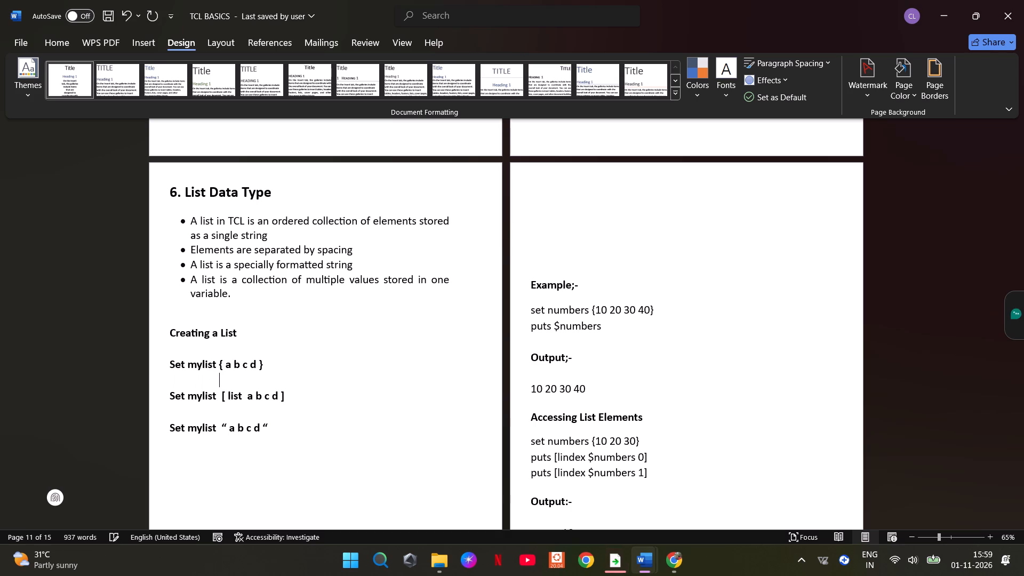
{"action": "key", "text": "0"}
{"action": "key", "text": "r"}
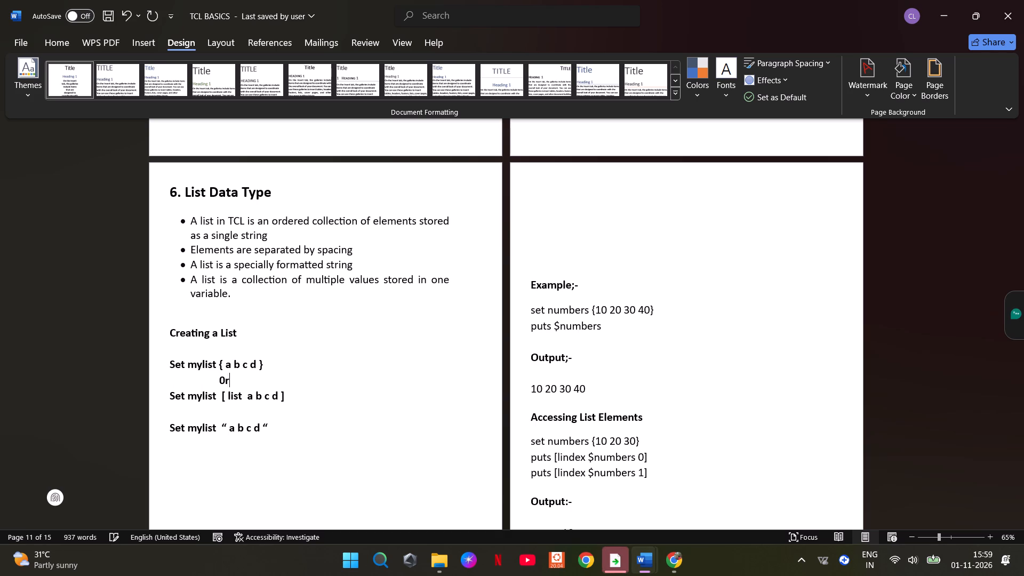
{"action": "key", "text": "BackSpace"}
{"action": "key", "text": "BackSpace"}
{"action": "type", "text": "or"}
{"action": "key", "text": "shift+parenright"}
{"action": "key", "text": "Left"}
{"action": "key", "text": "Left"}
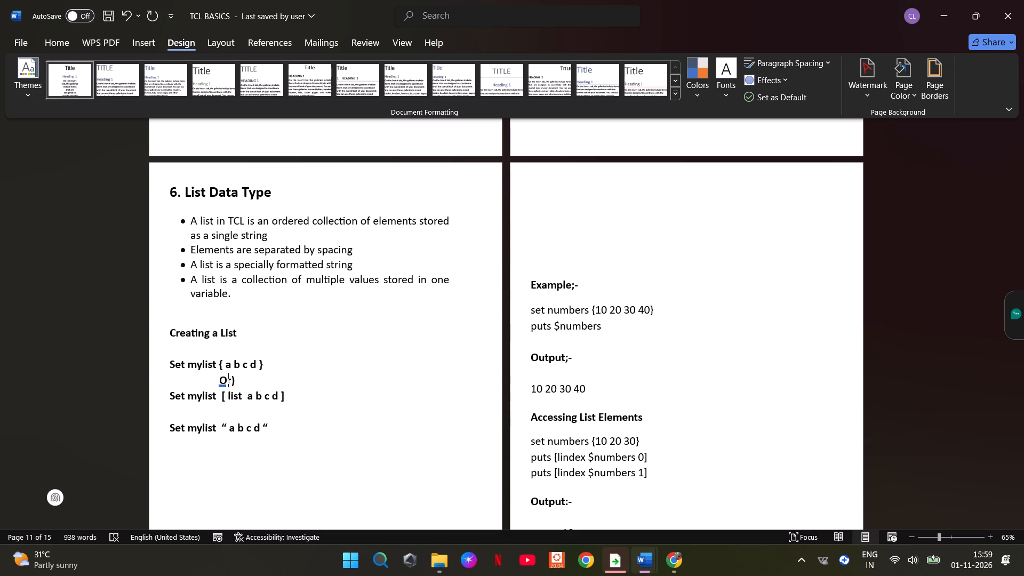
{"action": "key", "text": "Left"}
{"action": "key", "text": "shift+parenleft"}
Add an indented "(Or)" between the list-command form and the quoted form, aligned with the "(Or)" above it.
{"action": "key", "text": "Down"}
{"action": "key", "text": "Down"}
{"action": "key", "text": "space"}
{"action": "key", "text": "space"}
{"action": "key", "text": "space"}
{"action": "key", "text": "space"}
{"action": "key", "text": "space"}
{"action": "key", "text": "space"}
{"action": "key", "text": "space"}
{"action": "key", "text": "space"}
{"action": "key", "text": "space"}
{"action": "key", "text": "space"}
{"action": "key", "text": "space"}
{"action": "key", "text": "space"}
{"action": "key", "text": "space"}
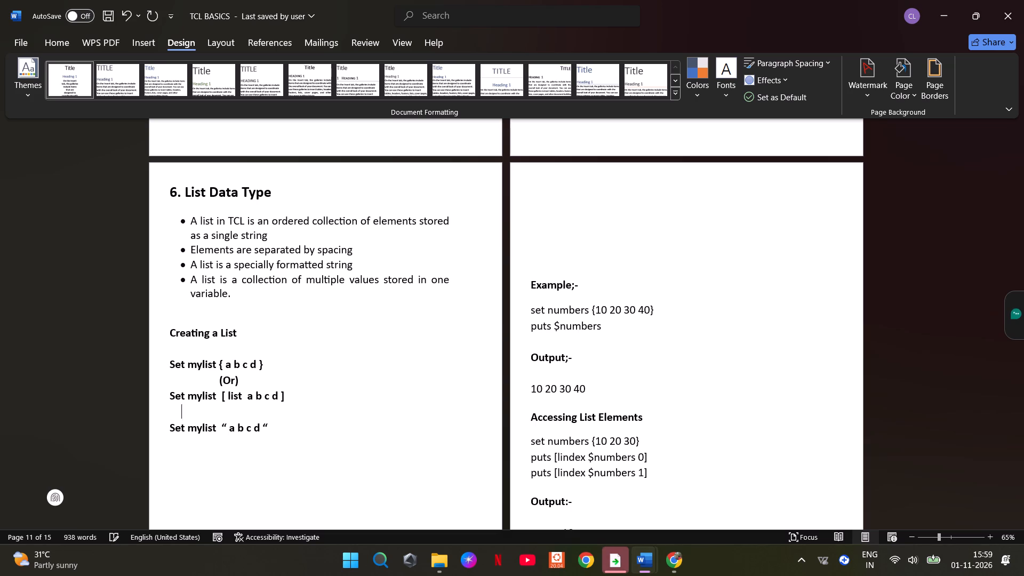
{"action": "key", "text": "space"}
{"action": "key", "text": "space"}
{"action": "key", "text": "space"}
{"action": "type", "text": "or"}
{"action": "key", "text": "shift+parenright"}
{"action": "key", "text": "Left"}
{"action": "key", "text": "Left"}
{"action": "key", "text": "Left"}
{"action": "key", "text": "shift+parenleft"}
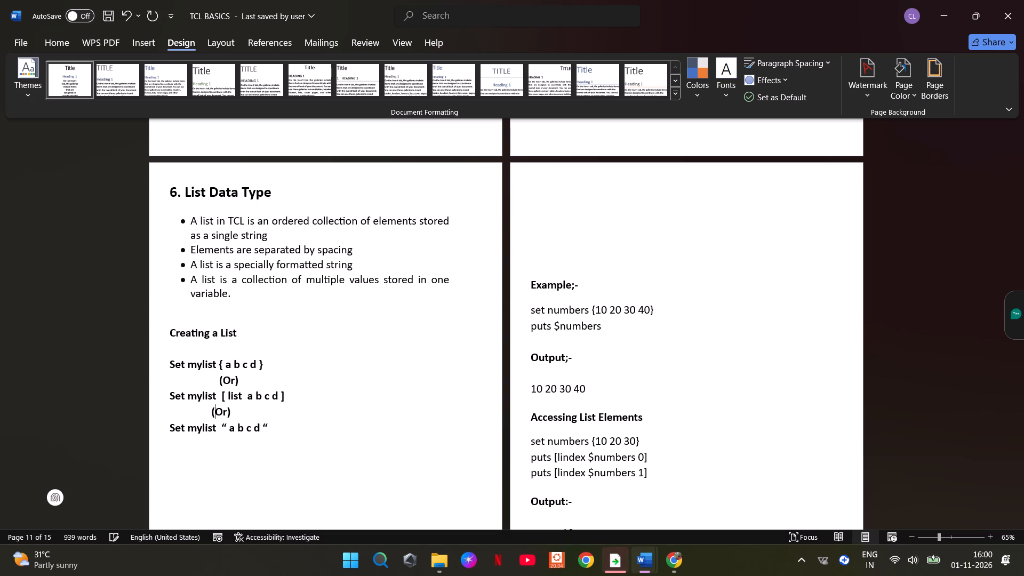
{"action": "key", "text": "Down"}
{"action": "key", "text": "Up"}
{"action": "key", "text": "Left"}
{"action": "key", "text": "space"}
{"action": "key", "text": "space"}
{"action": "key", "text": "space"}
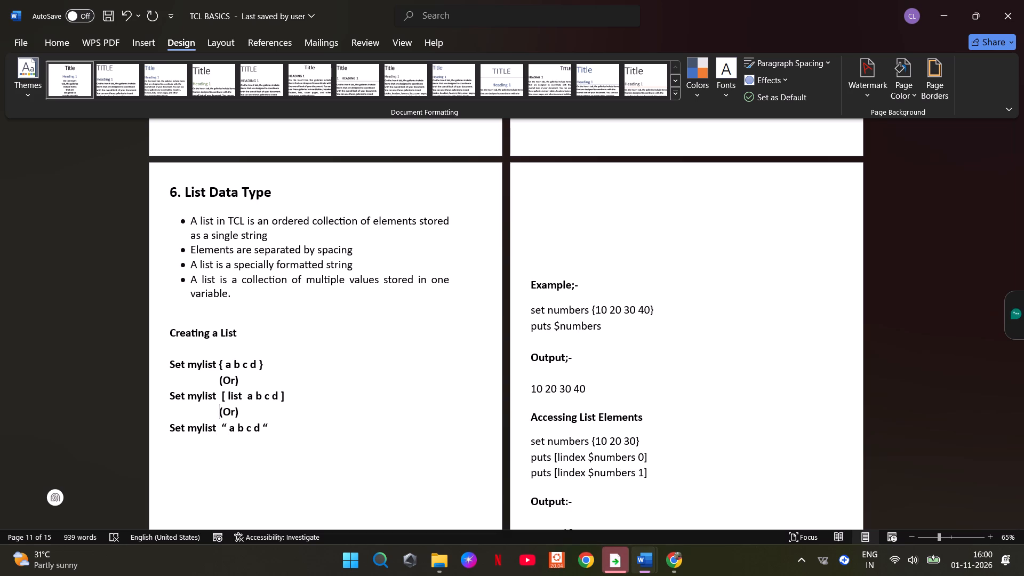
Insert a blank line below and above the first "(Or)", separating it from the braces and list-command forms.
{"action": "left_click", "coordinate": [248, 379]}
{"action": "key", "text": "Return"}
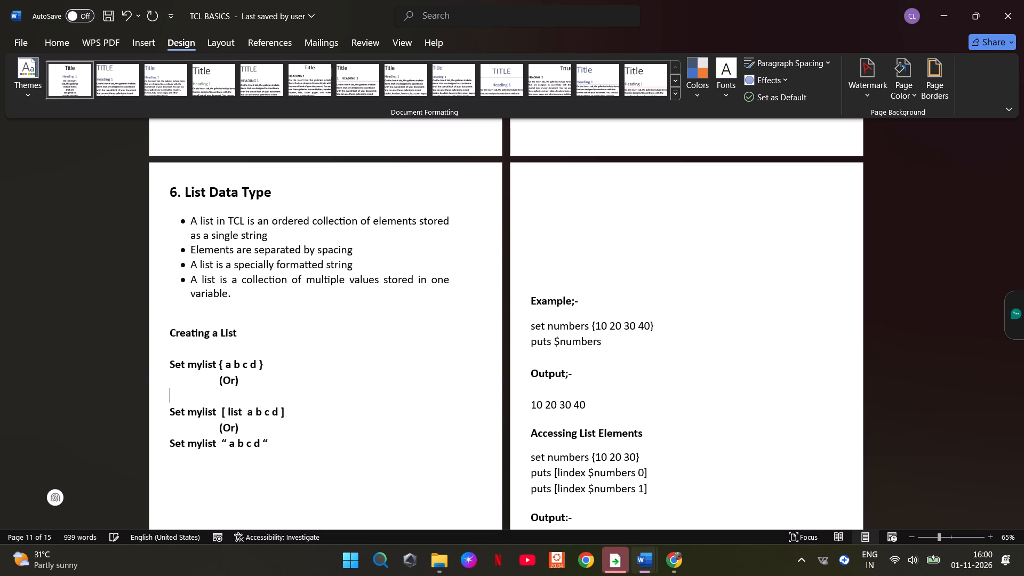
{"action": "key", "text": "Down"}
{"action": "key", "text": "Up"}
{"action": "key", "text": "Up"}
{"action": "key", "text": "Up"}
{"action": "key", "text": "Right"}
{"action": "key", "text": "Right"}
{"action": "key", "text": "Right"}
{"action": "key", "text": "Right"}
{"action": "key", "text": "Right"}
{"action": "key", "text": "Right"}
{"action": "key", "text": "Right"}
{"action": "key", "text": "Right"}
{"action": "key", "text": "Right"}
{"action": "key", "text": "Right"}
{"action": "key", "text": "Right"}
{"action": "key", "text": "Right"}
{"action": "key", "text": "Right"}
{"action": "key", "text": "Right"}
{"action": "key", "text": "Right"}
{"action": "key", "text": "Right"}
{"action": "key", "text": "Right"}
{"action": "key", "text": "Right"}
{"action": "key", "text": "Right"}
{"action": "key", "text": "Right"}
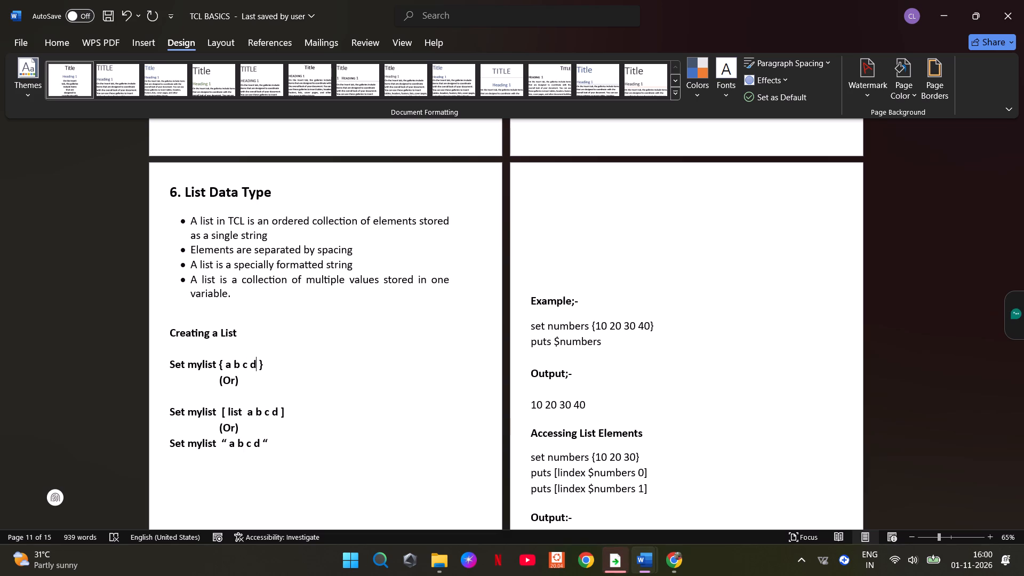
{"action": "key", "text": "Right"}
{"action": "key", "text": "Right"}
{"action": "key", "text": "Return"}
Insert a blank line between the list-command form and the second "(Or)".
{"action": "key", "text": "Down"}
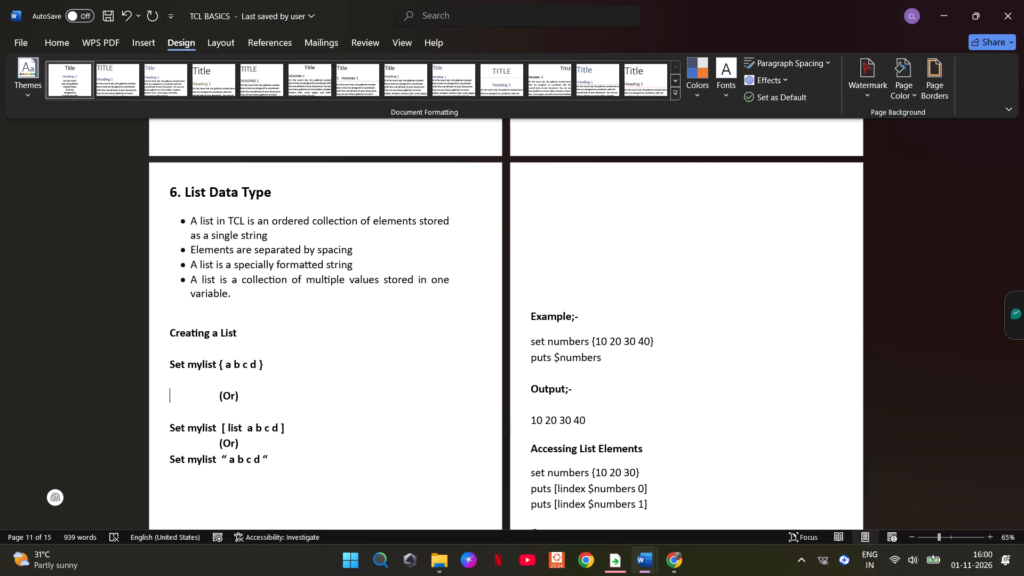
{"action": "key", "text": "Down"}
{"action": "key", "text": "Down"}
{"action": "key", "text": "Down"}
{"action": "key", "text": "Up"}
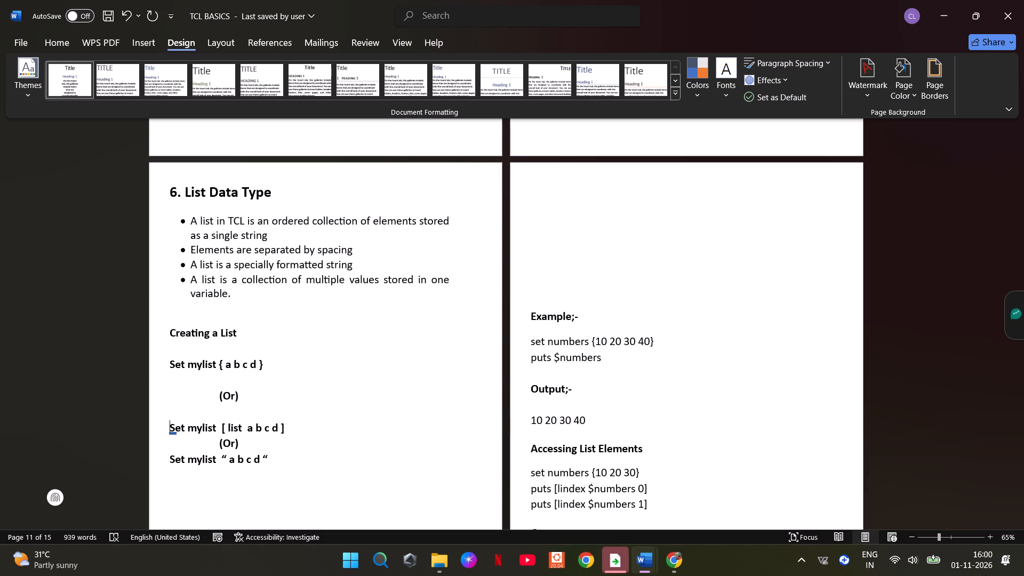
{"action": "key", "text": "Right"}
{"action": "key", "text": "Right"}
{"action": "key", "text": "Right"}
{"action": "key", "text": "Right"}
{"action": "key", "text": "Right"}
{"action": "key", "text": "Right"}
{"action": "key", "text": "Right"}
{"action": "key", "text": "Right"}
{"action": "key", "text": "Right"}
{"action": "key", "text": "Right"}
{"action": "key", "text": "Right"}
{"action": "key", "text": "Right"}
{"action": "key", "text": "Right"}
{"action": "key", "text": "Right"}
{"action": "key", "text": "Right"}
{"action": "key", "text": "Down"}
{"action": "key", "text": "Right"}
{"action": "key", "text": "Up"}
{"action": "key", "text": "Right"}
{"action": "key", "text": "Right"}
{"action": "key", "text": "Right"}
{"action": "key", "text": "Right"}
{"action": "key", "text": "Right"}
{"action": "key", "text": "Right"}
{"action": "key", "text": "Right"}
{"action": "key", "text": "Right"}
{"action": "key", "text": "Right"}
{"action": "key", "text": "Right"}
{"action": "key", "text": "Right"}
{"action": "key", "text": "Right"}
{"action": "key", "text": "Right"}
{"action": "key", "text": "Return"}
Insert a blank line between the second "(Or)" and the quoted form.
{"action": "key", "text": "Down"}
{"action": "key", "text": "Down"}
{"action": "key", "text": "Up"}
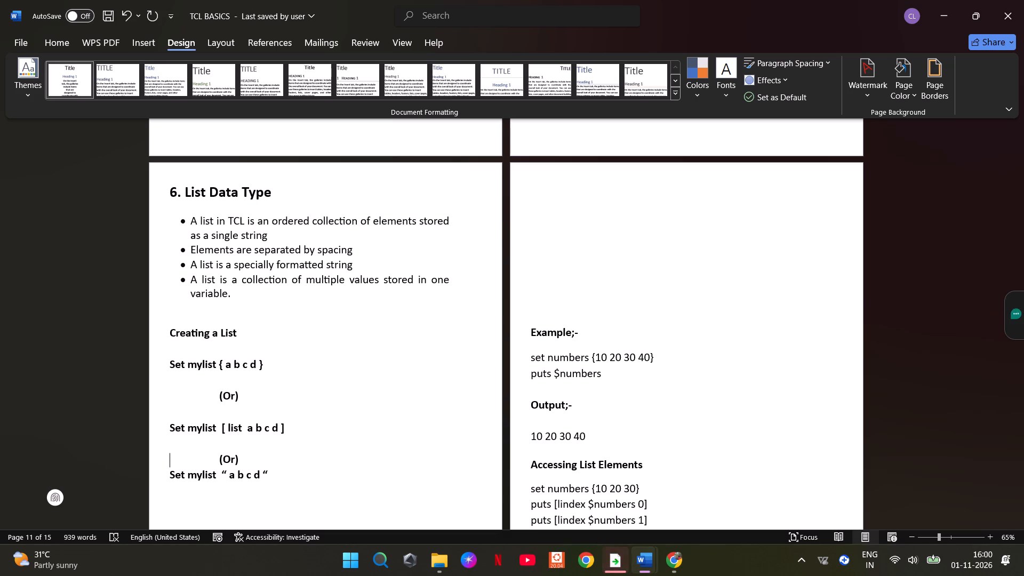
{"action": "key", "text": "Right"}
{"action": "key", "text": "Down"}
{"action": "key", "text": "Up"}
{"action": "key", "text": "Right"}
{"action": "key", "text": "Right"}
{"action": "key", "text": "Right"}
{"action": "key", "text": "Right"}
{"action": "key", "text": "Right"}
{"action": "key", "text": "Right"}
{"action": "key", "text": "Right"}
{"action": "key", "text": "Right"}
{"action": "key", "text": "Right"}
{"action": "key", "text": "Right"}
{"action": "key", "text": "Right"}
{"action": "key", "text": "Right"}
{"action": "key", "text": "Right"}
{"action": "key", "text": "Right"}
{"action": "key", "text": "Right"}
{"action": "key", "text": "Right"}
{"action": "key", "text": "Right"}
{"action": "key", "text": "Right"}
{"action": "key", "text": "Right"}
{"action": "key", "text": "Right"}
{"action": "key", "text": "Left"}
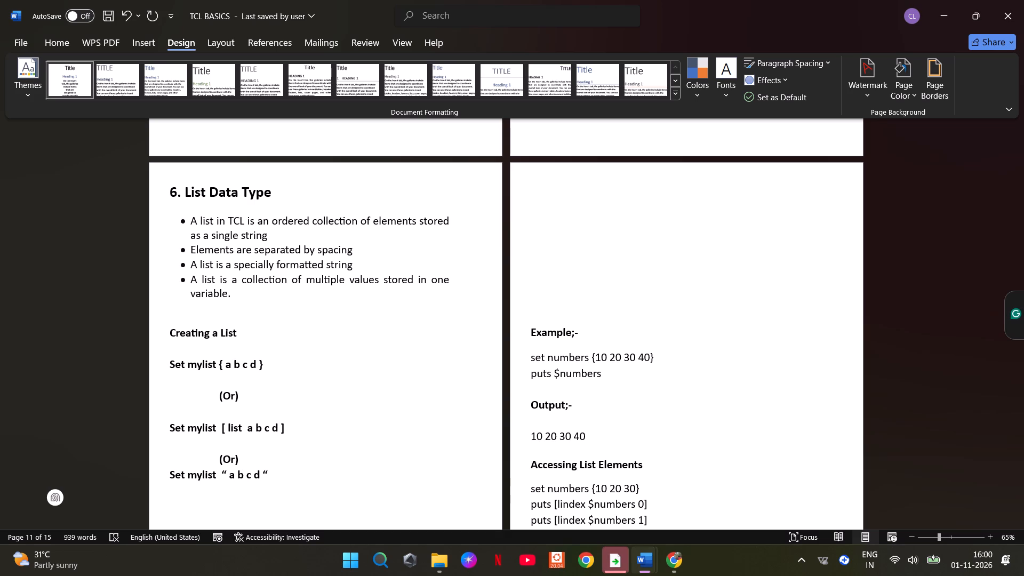
{"action": "key", "text": "Return"}
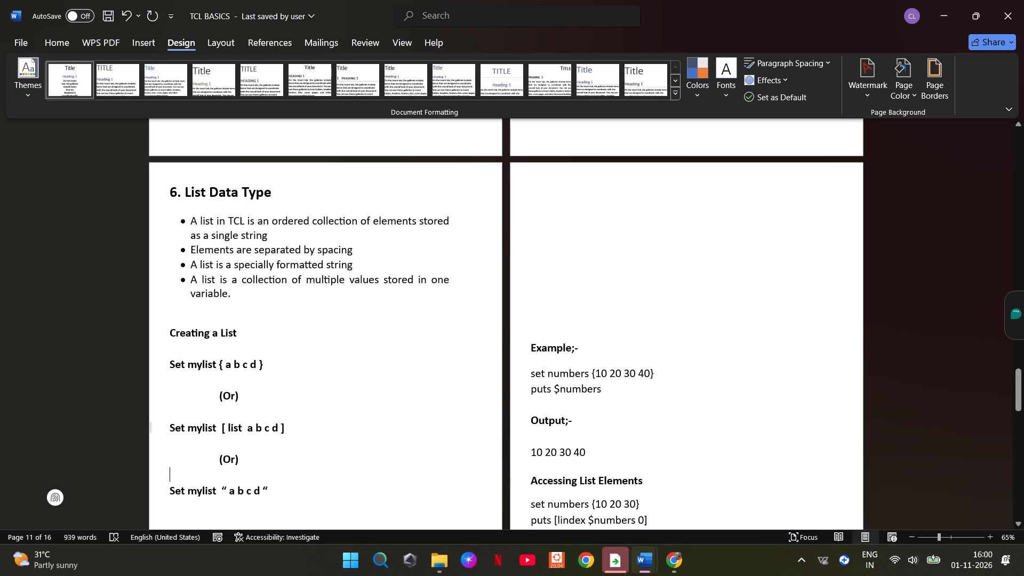
Remove the bold formatting from the three "Set mylist" lines: the braces form, the list-command form and the quoted form.
{"action": "scroll", "coordinate": [255, 421], "scroll_direction": "down", "scroll_amount": 2}
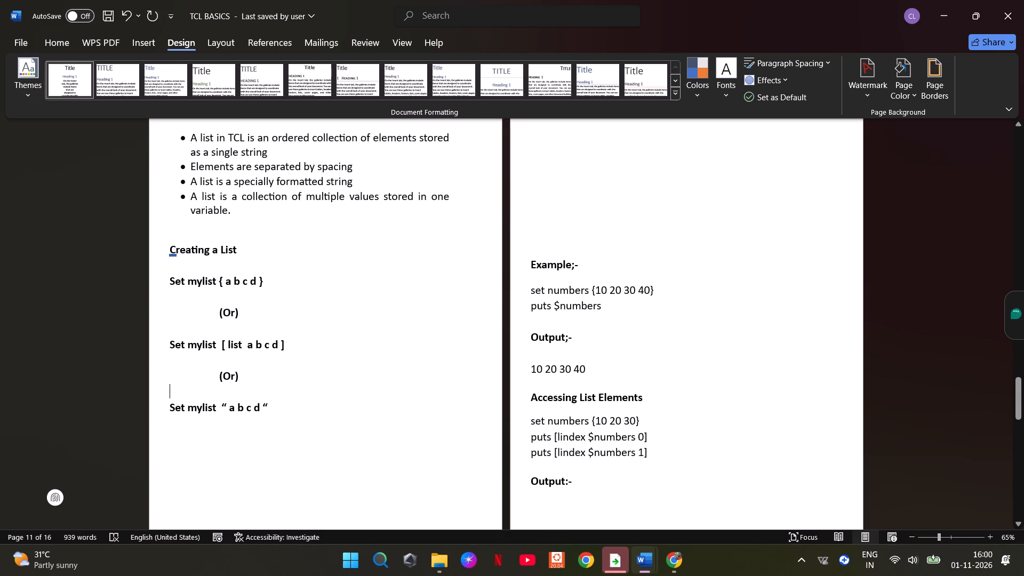
{"action": "left_click_drag", "start_coordinate": [271, 281], "coordinate": [171, 285]}
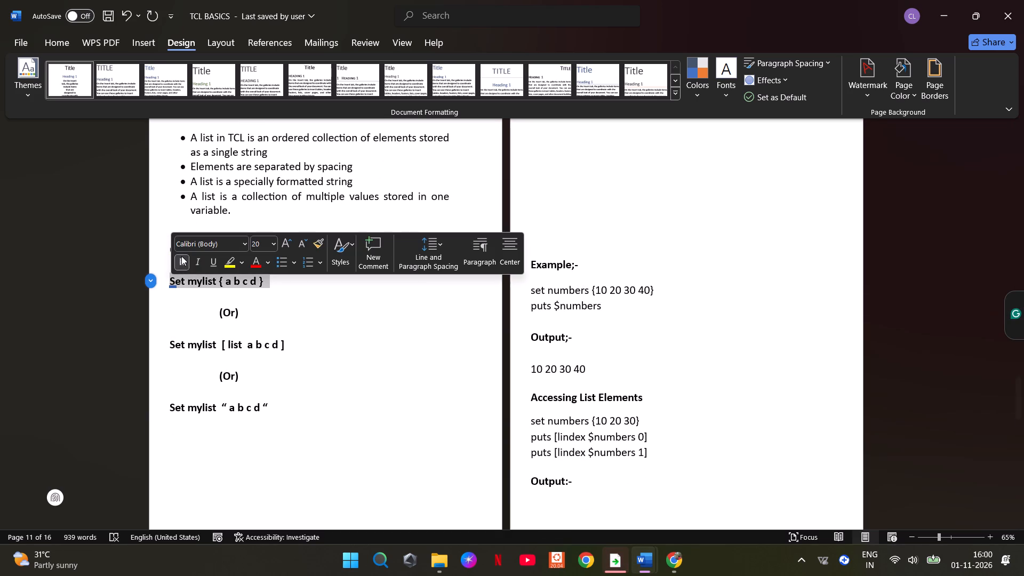
{"action": "left_click", "coordinate": [181, 256]}
{"action": "left_click_drag", "start_coordinate": [310, 349], "coordinate": [172, 347]}
{"action": "double_click", "coordinate": [177, 333]}
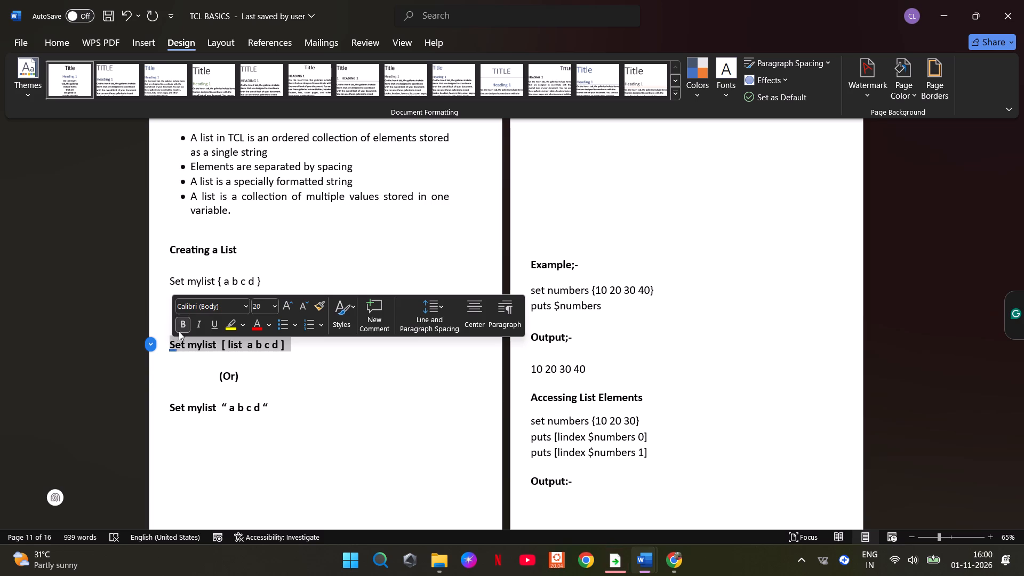
{"action": "left_click_drag", "start_coordinate": [289, 412], "coordinate": [162, 413]}
{"action": "left_click", "coordinate": [169, 387]}
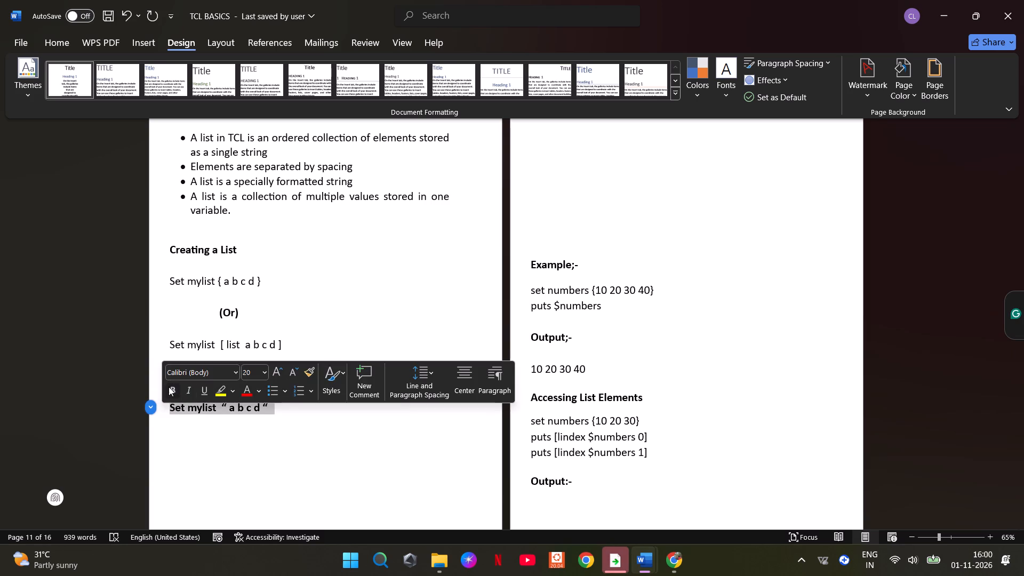
{"action": "left_click", "coordinate": [251, 471]}
Insert two blank lines above the "Creating a List" heading.
{"action": "scroll", "coordinate": [262, 361], "scroll_direction": "up", "scroll_amount": 1}
{"action": "scroll", "coordinate": [262, 361], "scroll_direction": "down", "scroll_amount": 2}
{"action": "left_click", "coordinate": [165, 191]}
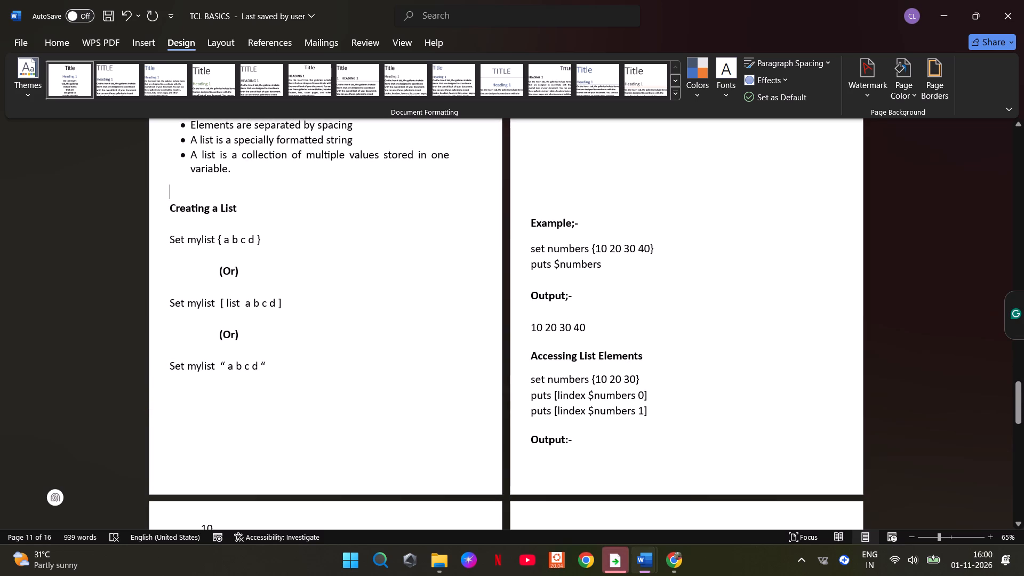
{"action": "key", "text": "Return"}
{"action": "key", "text": "Return"}
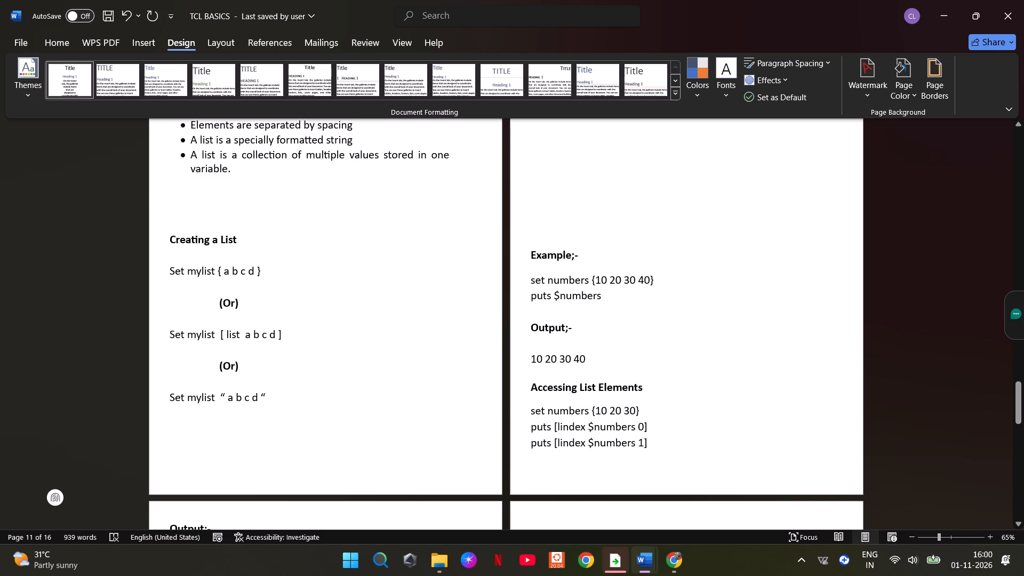
Delete the run of blank lines above the "Example;-" heading so it starts at the top of its page.
{"action": "left_click", "coordinate": [535, 236]}
{"action": "key", "text": "BackSpace"}
{"action": "key", "text": "BackSpace"}
{"action": "key", "text": "BackSpace"}
{"action": "key", "text": "BackSpace"}
{"action": "key", "text": "BackSpace"}
{"action": "key", "text": "BackSpace"}
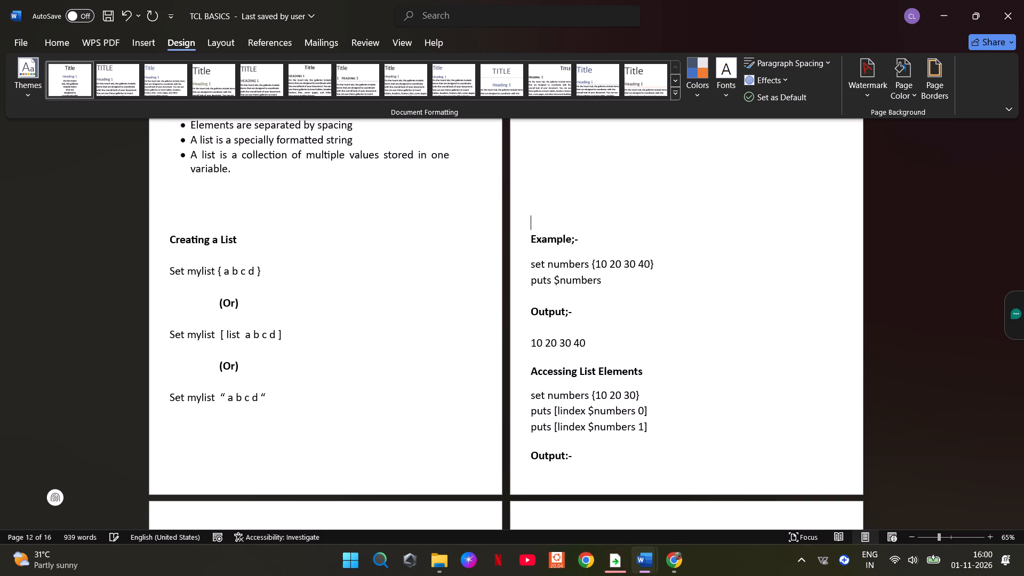
{"action": "key", "text": "BackSpace"}
{"action": "scroll", "coordinate": [563, 303], "scroll_direction": "up", "scroll_amount": 2}
{"action": "scroll", "coordinate": [517, 207], "scroll_direction": "up", "scroll_amount": 1}
{"action": "key", "text": "BackSpace"}
{"action": "key", "text": "BackSpace"}
{"action": "key", "text": "BackSpace"}
{"action": "key", "text": "BackSpace"}
{"action": "key", "text": "BackSpace"}
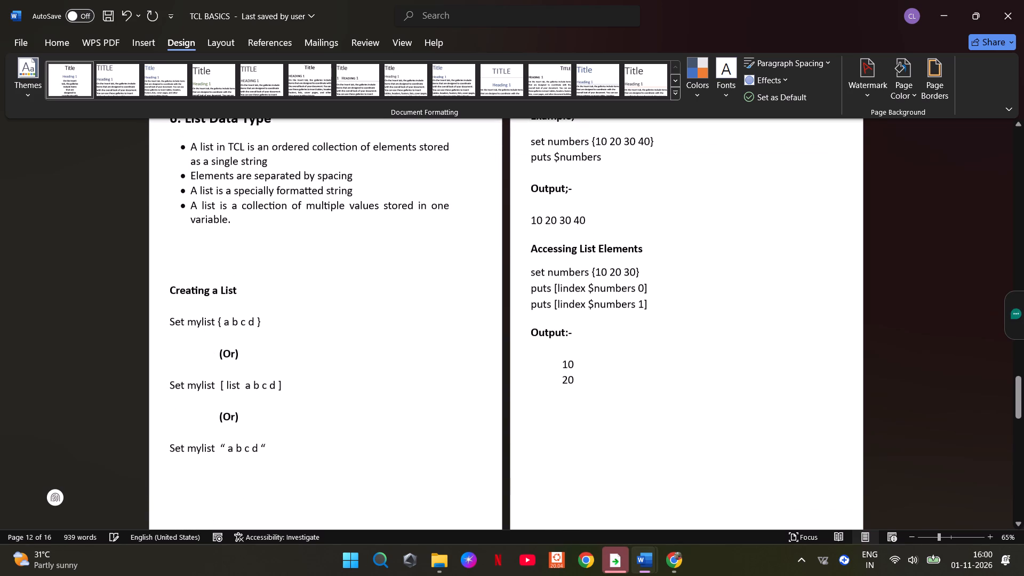
{"action": "scroll", "coordinate": [615, 387], "scroll_direction": "up", "scroll_amount": 1}
{"action": "scroll", "coordinate": [615, 387], "scroll_direction": "down", "scroll_amount": 1}
{"action": "scroll", "coordinate": [451, 377], "scroll_direction": "down", "scroll_amount": 1}
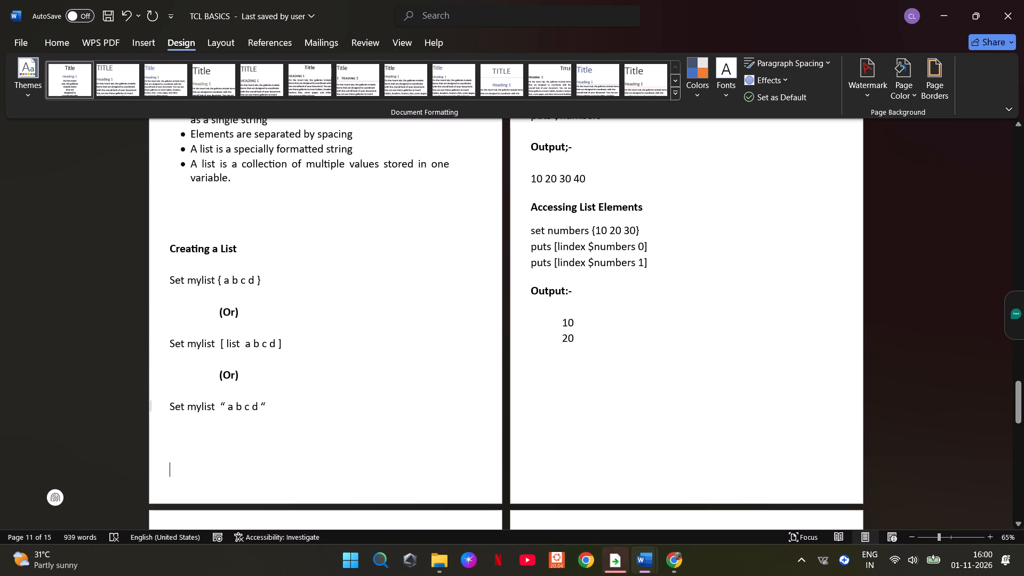
Enlarge the "Creating a List" heading to font size 24.
{"action": "left_click_drag", "start_coordinate": [241, 250], "coordinate": [241, 251]}
{"action": "left_click_drag", "start_coordinate": [241, 251], "coordinate": [171, 252]}
{"action": "double_click", "coordinate": [287, 213]}
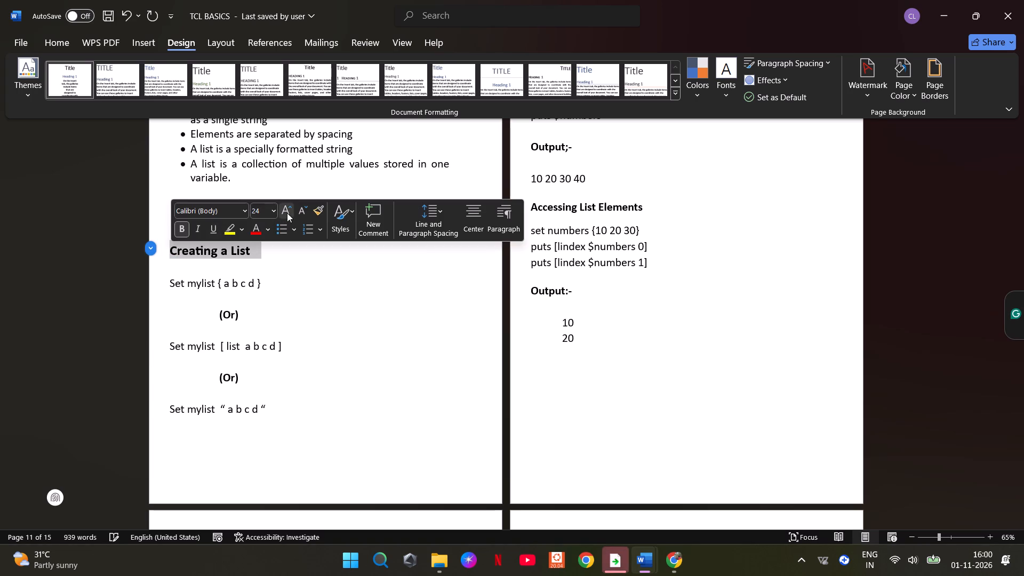
{"action": "left_click", "coordinate": [315, 248]}
Reduce the gap above the "Creating a List" heading by one blank line.
{"action": "left_click", "coordinate": [190, 234]}
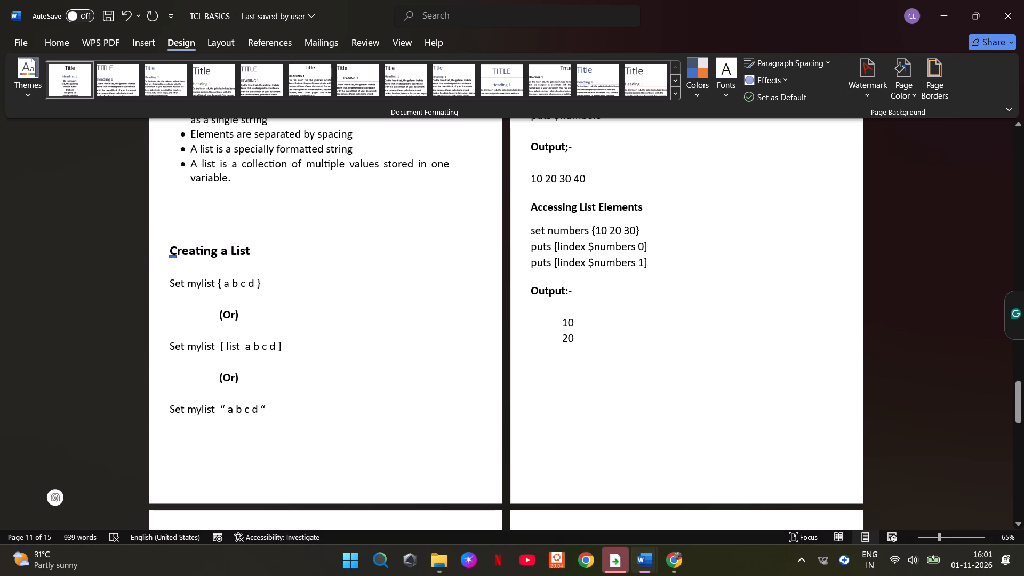
{"action": "key", "text": "BackSpace"}
{"action": "key", "text": "BackSpace"}
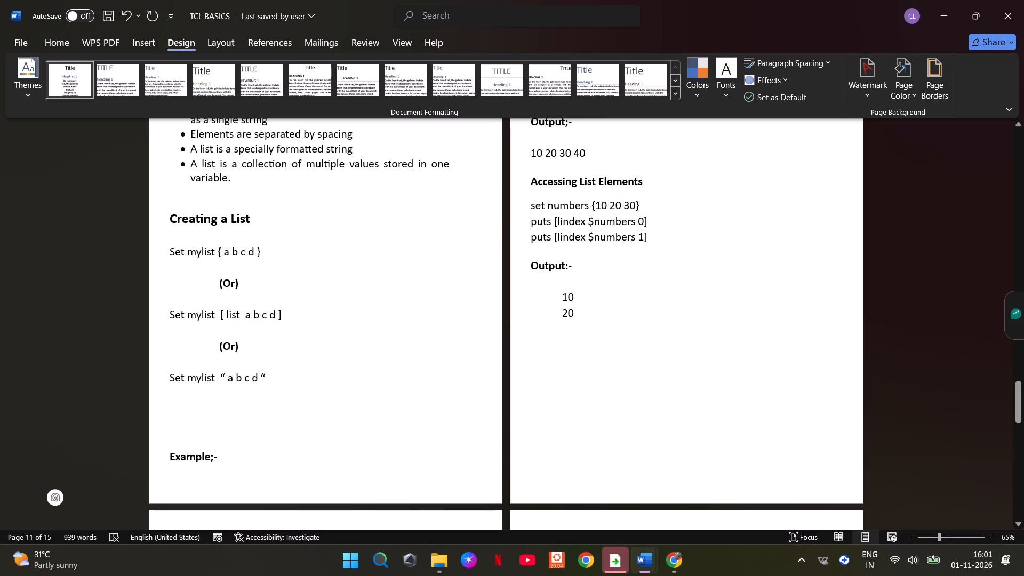
{"action": "key", "text": "Return"}
Insert one more blank line between the "Creating a List" heading and the braces form.
{"action": "left_click", "coordinate": [284, 238]}
{"action": "left_click", "coordinate": [282, 244]}
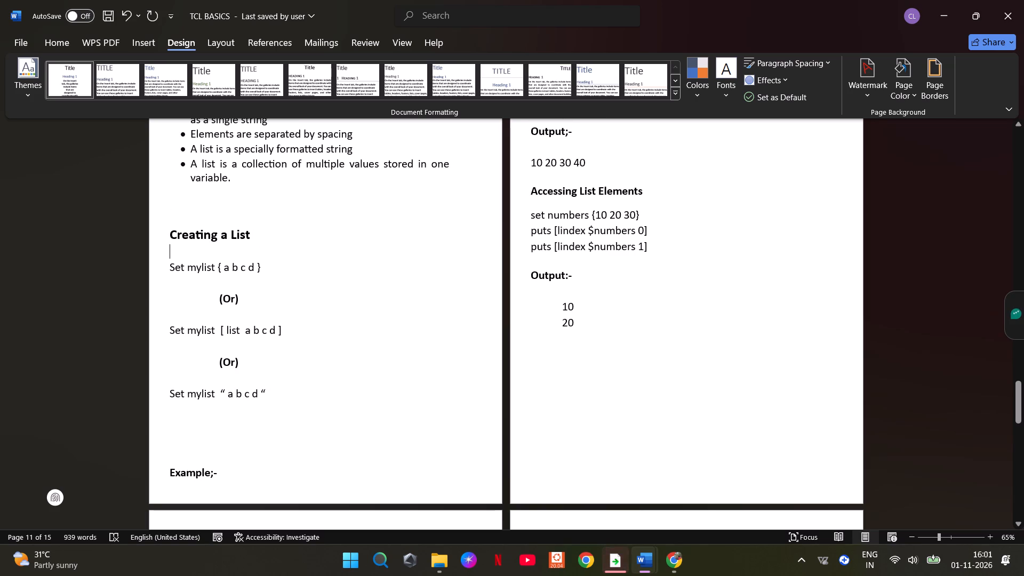
{"action": "key", "text": "Return"}
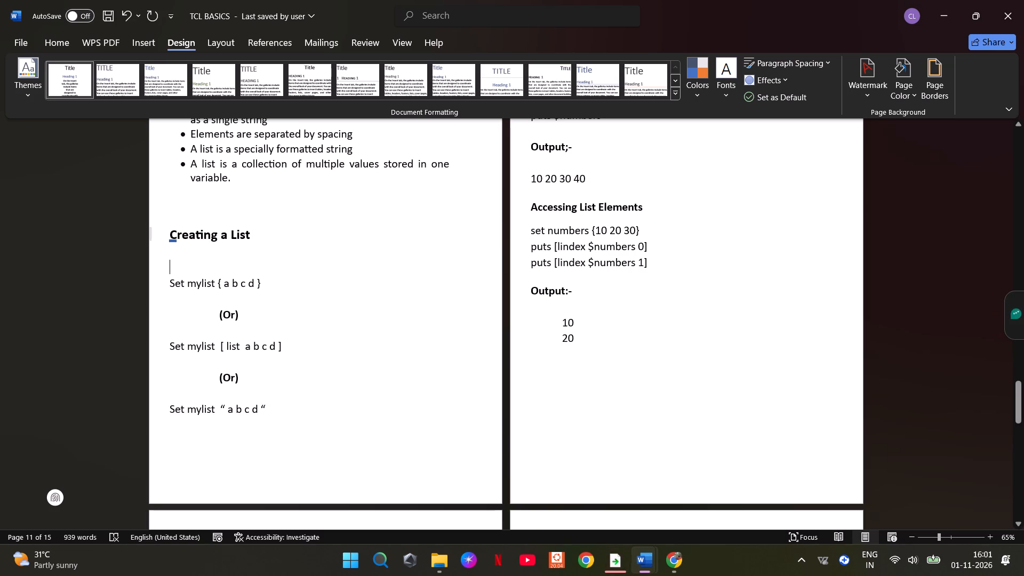
{"action": "scroll", "coordinate": [281, 262], "scroll_direction": "down", "scroll_amount": 2}
{"action": "scroll", "coordinate": [293, 283], "scroll_direction": "up", "scroll_amount": 5}
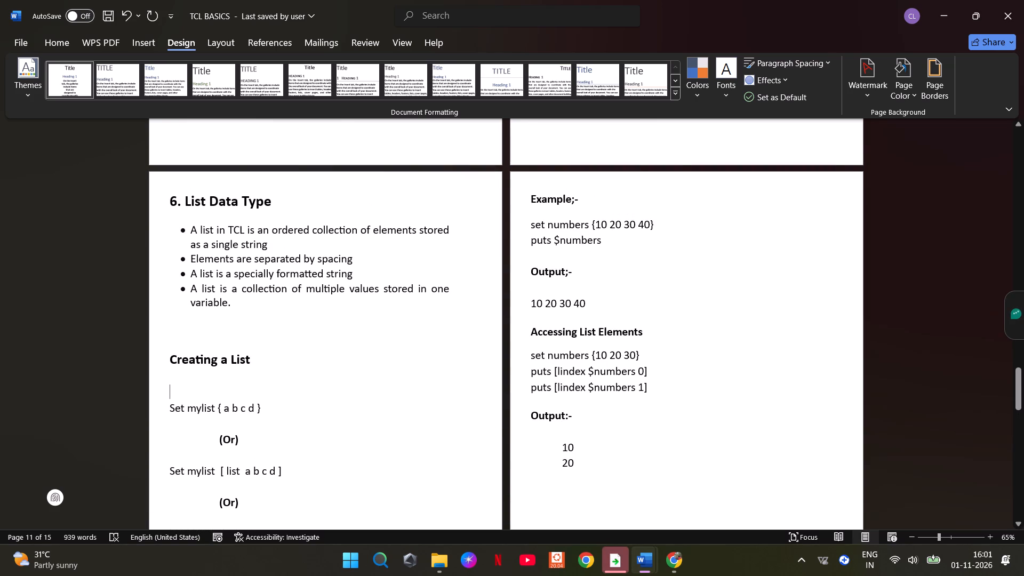
{"action": "scroll", "coordinate": [484, 244], "scroll_direction": "down", "scroll_amount": 2}
{"action": "scroll", "coordinate": [476, 251], "scroll_direction": "up", "scroll_amount": 1}
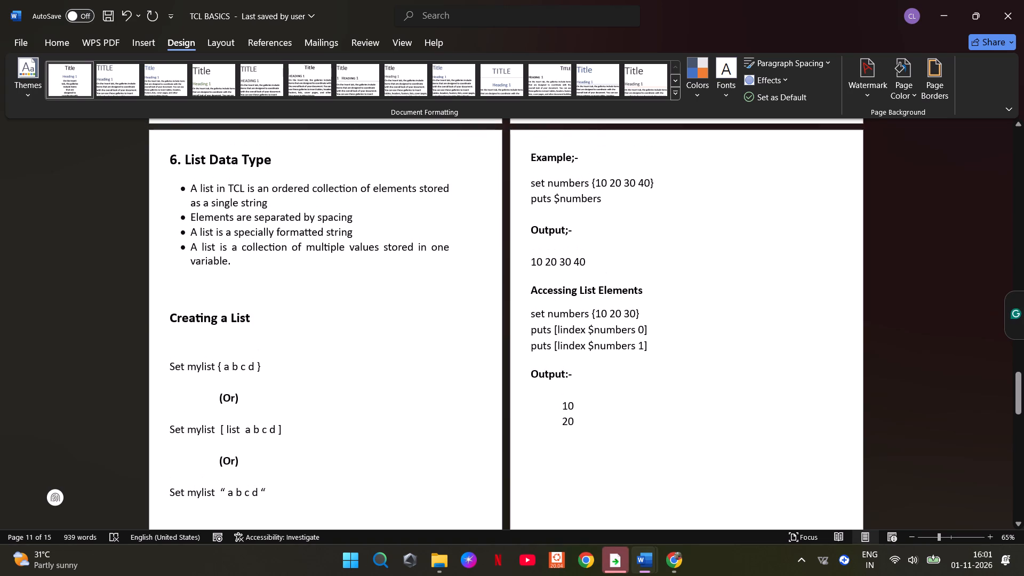
{"action": "left_click", "coordinate": [167, 316]}
{"action": "scroll", "coordinate": [263, 316], "scroll_direction": "down", "scroll_amount": 1}
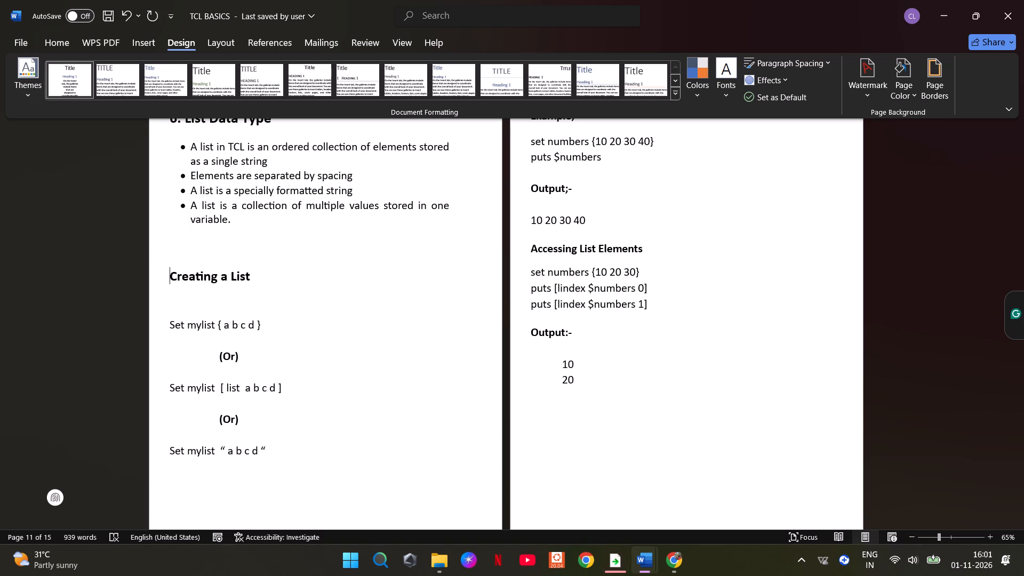
{"action": "left_click_drag", "start_coordinate": [172, 277], "coordinate": [277, 431]}
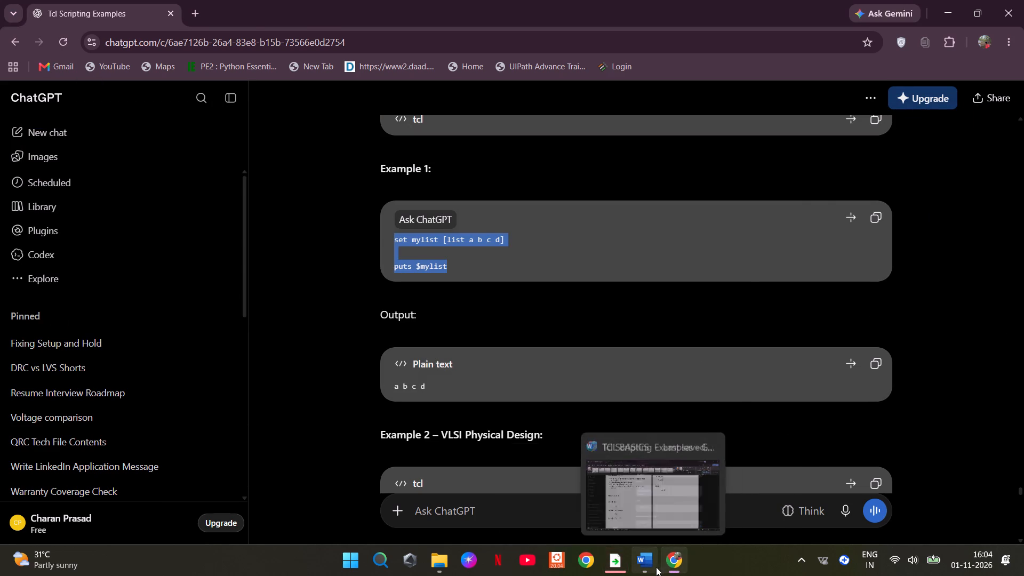
Return to TCL BASICS in Word and paste the list-command code as text only below the first output.
{"action": "left_click", "coordinate": [623, 502]}
{"action": "left_click", "coordinate": [594, 299]}
{"action": "right_click", "coordinate": [594, 299]}
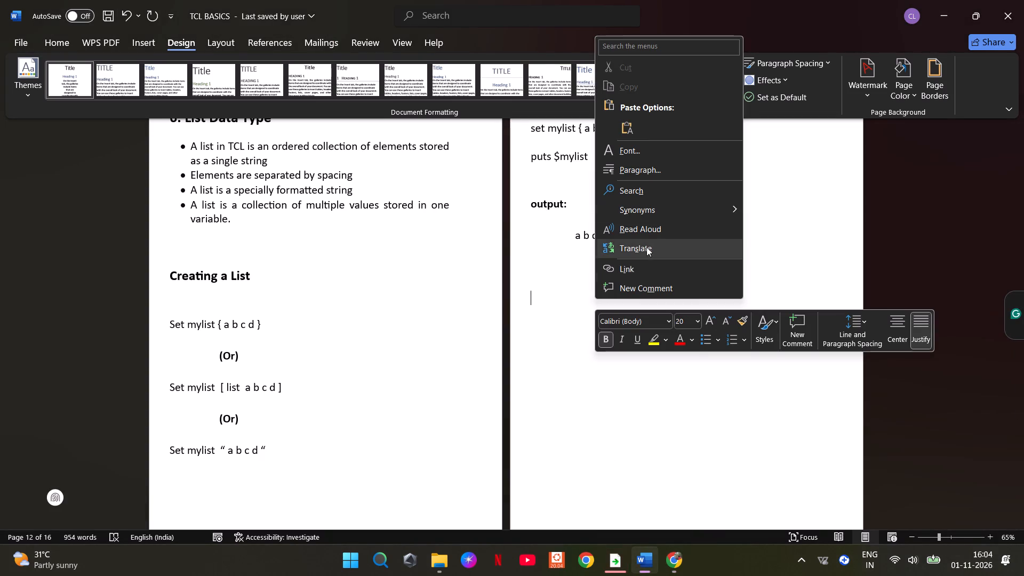
{"action": "left_click", "coordinate": [626, 128]}
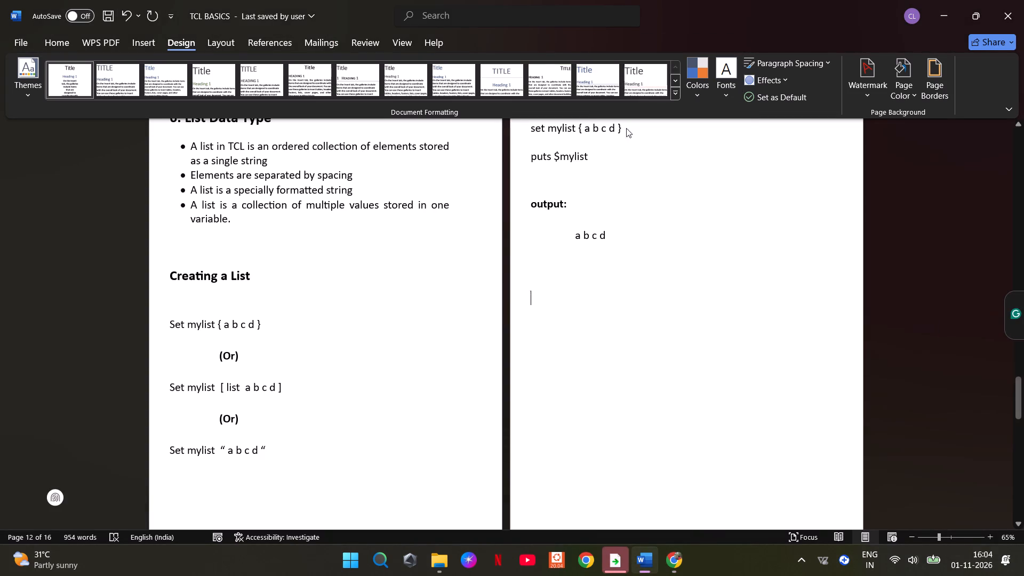
Remove bold from the pasted list-command code lines and make them one font size larger.
{"action": "left_click_drag", "start_coordinate": [658, 297], "coordinate": [627, 295]}
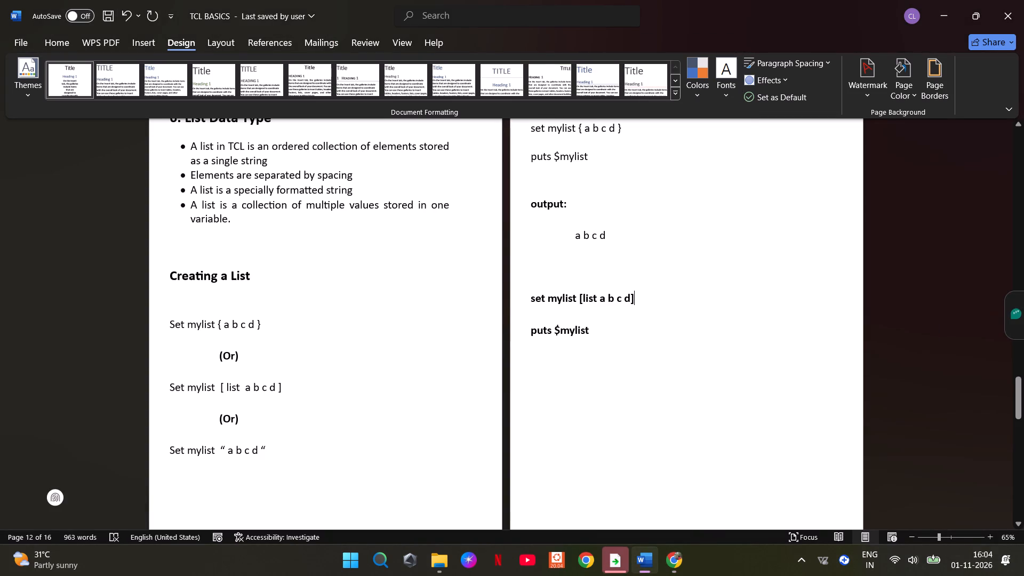
{"action": "left_click_drag", "start_coordinate": [627, 295], "coordinate": [534, 319]}
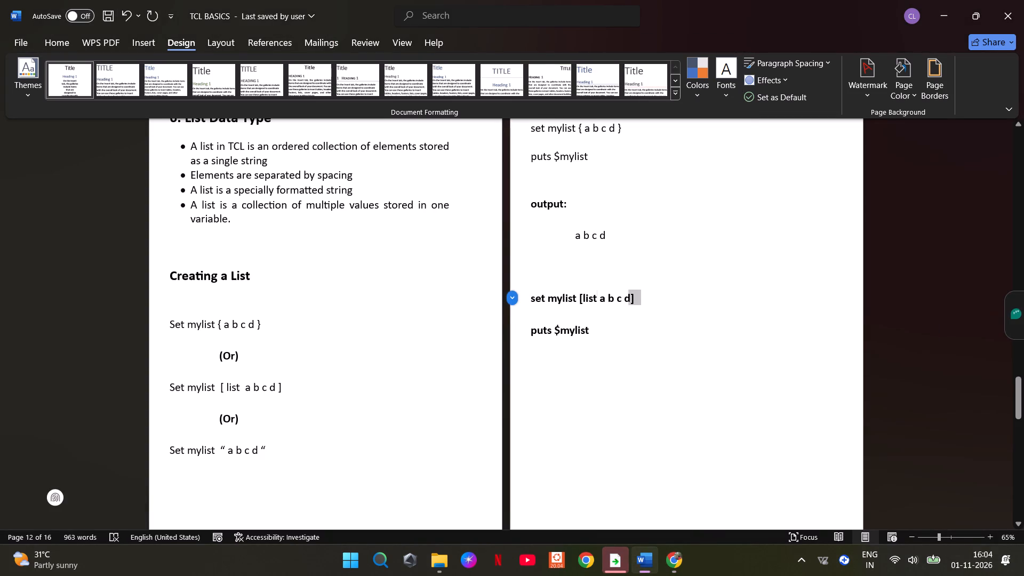
{"action": "left_click_drag", "start_coordinate": [534, 319], "coordinate": [534, 328]}
{"action": "left_click", "coordinate": [617, 332]}
{"action": "left_click_drag", "start_coordinate": [606, 334], "coordinate": [533, 299]}
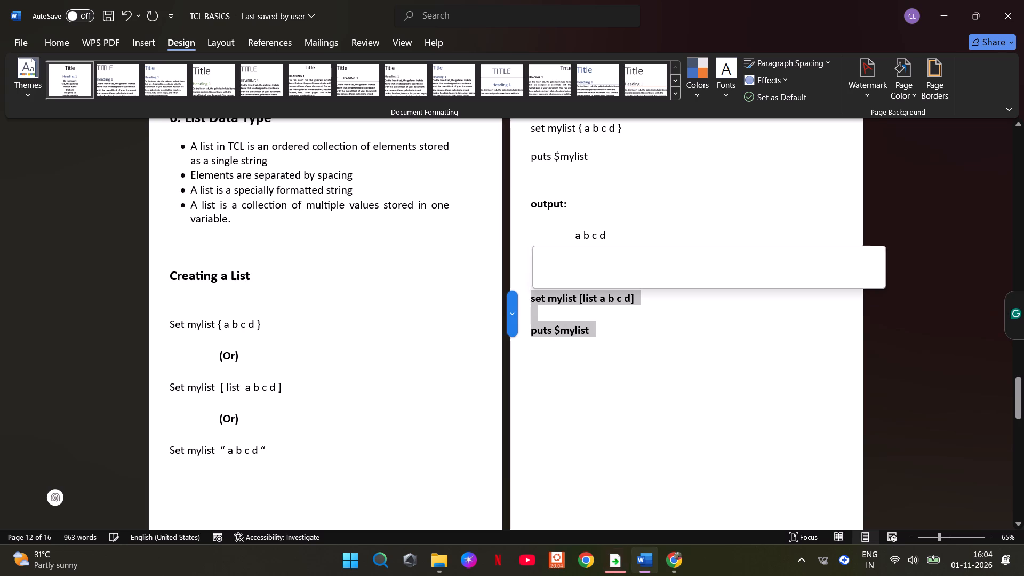
{"action": "left_click", "coordinate": [543, 276]}
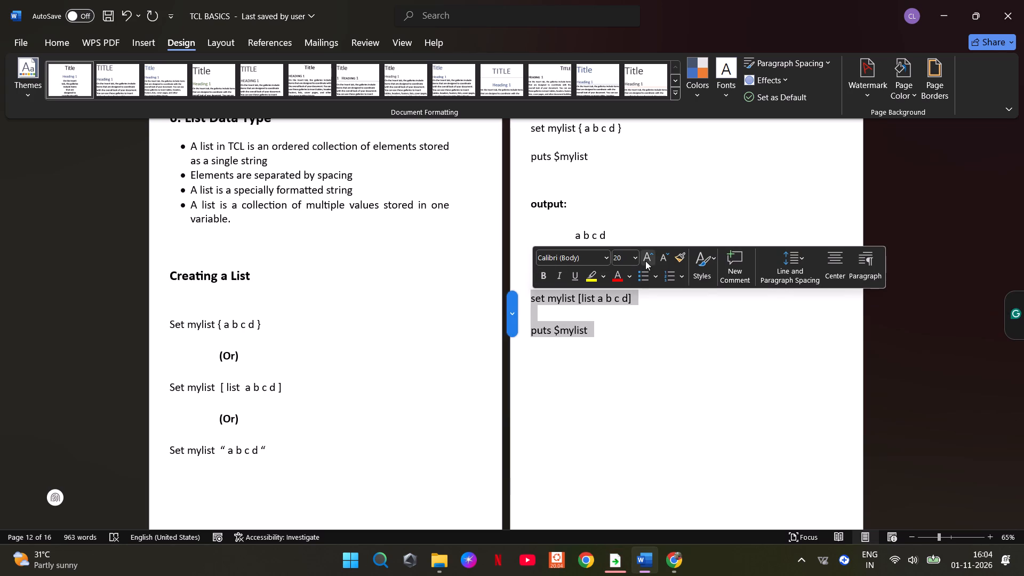
{"action": "left_click", "coordinate": [651, 258]}
Add a space after the opening bracket so the line reads "set mylist [ list a b c d]".
{"action": "left_click", "coordinate": [585, 295]}
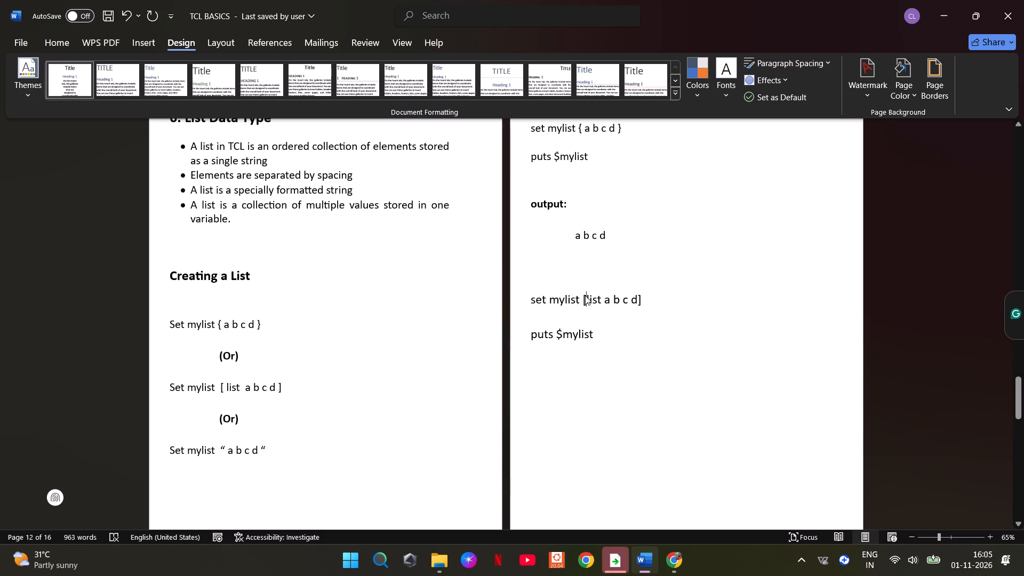
{"action": "key", "text": "space"}
Add an "output:" line below the "puts $mylist" line of the list-command example.
{"action": "left_click", "coordinate": [611, 333]}
{"action": "key", "text": "Return"}
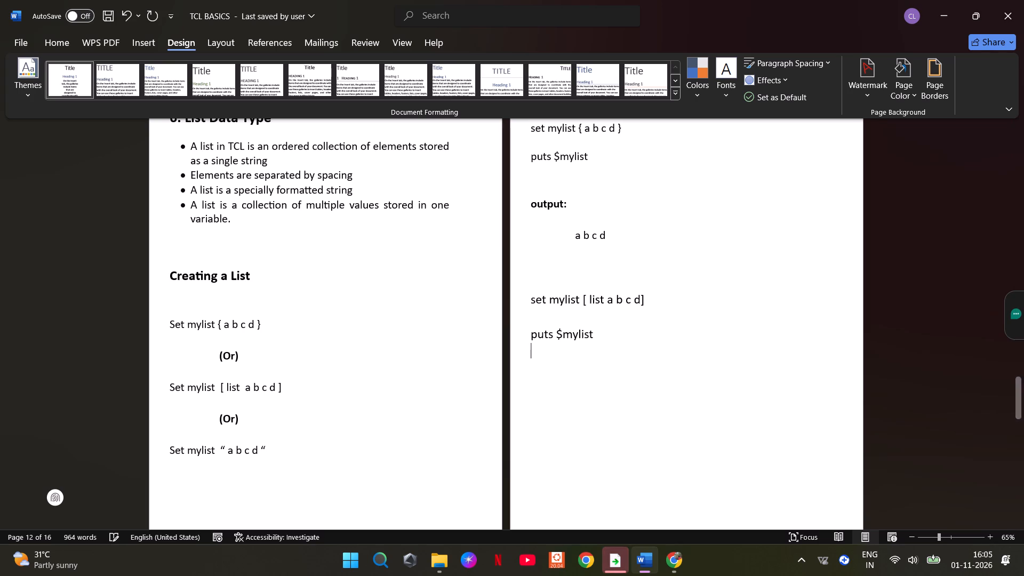
{"action": "key", "text": "Return"}
{"action": "type", "text": "oy"}
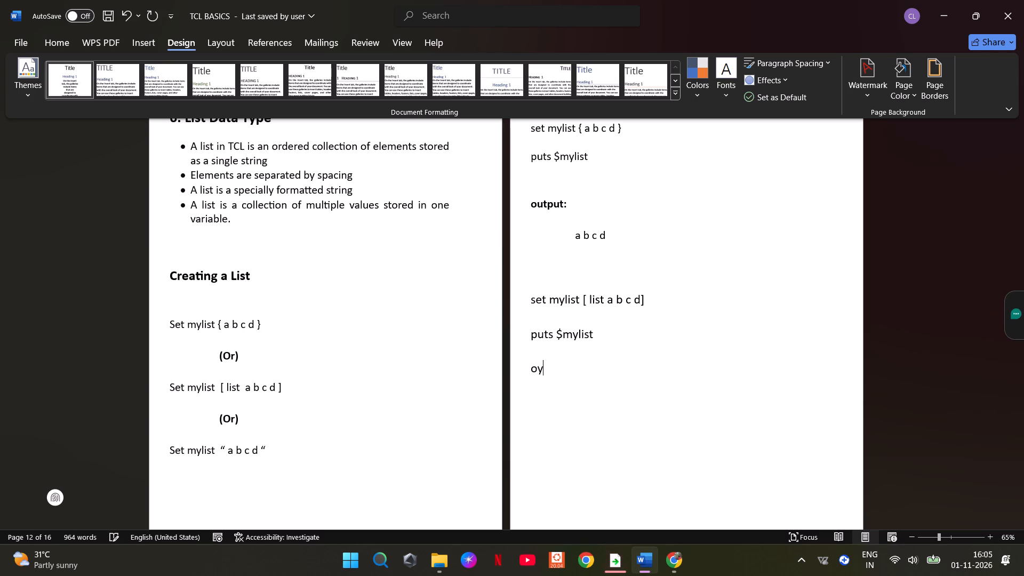
{"action": "key", "text": "BackSpace"}
{"action": "type", "text": "tp"}
{"action": "key", "text": "BackSpace"}
{"action": "key", "text": "BackSpace"}
{"action": "type", "text": "utput"}
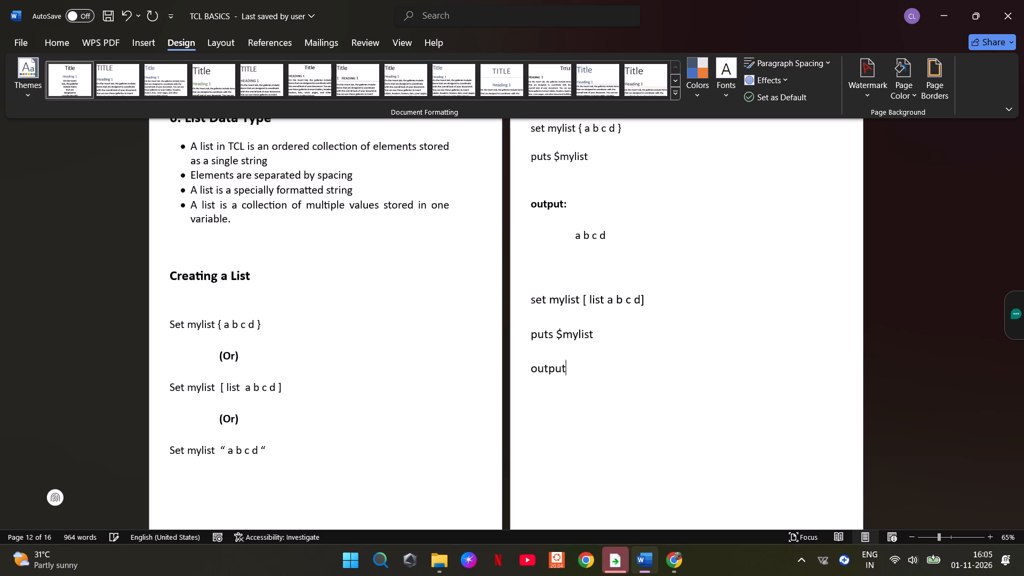
{"action": "key", "text": "space"}
{"action": "key", "text": "shift+colon"}
{"action": "key", "text": "BackSpace"}
{"action": "key", "text": "BackSpace"}
{"action": "key", "text": "shift+colon"}
{"action": "key", "text": "Return"}
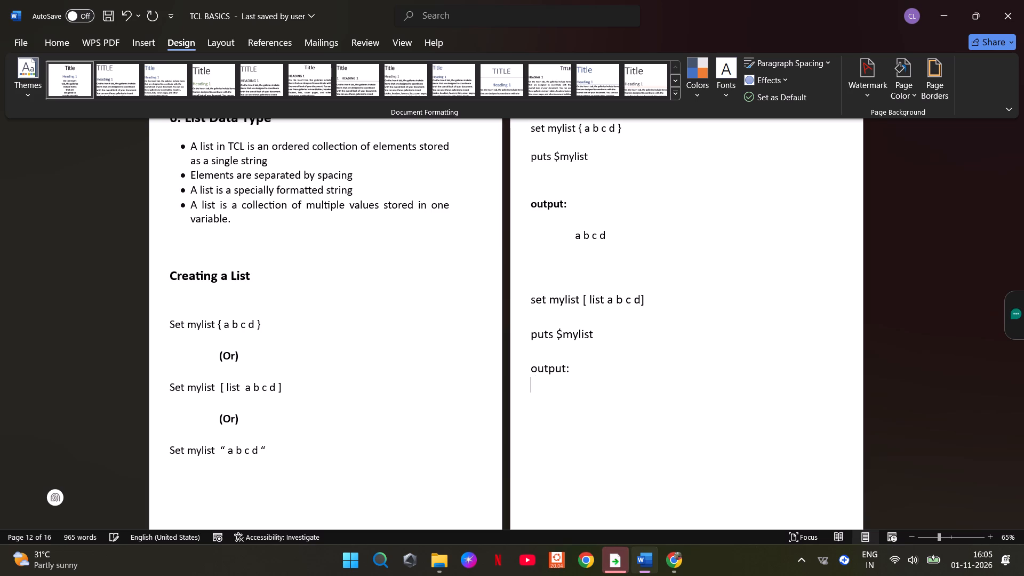
Copy the first example's "a b c d" output and paste it with its source formatting, indented, below the new "output:" line.
{"action": "key", "text": "space"}
{"action": "key", "text": "space"}
{"action": "key", "text": "space"}
{"action": "key", "text": "space"}
{"action": "key", "text": "space"}
{"action": "key", "text": "space"}
{"action": "key", "text": "space"}
{"action": "key", "text": "space"}
{"action": "key", "text": "space"}
{"action": "key", "text": "space"}
{"action": "key", "text": "space"}
{"action": "key", "text": "space"}
{"action": "key", "text": "space"}
{"action": "key", "text": "space"}
{"action": "key", "text": "space"}
{"action": "key", "text": "space"}
{"action": "key", "text": "Return"}
{"action": "key", "text": "space"}
{"action": "key", "text": "space"}
{"action": "key", "text": "space"}
{"action": "key", "text": "space"}
{"action": "key", "text": "space"}
{"action": "key", "text": "space"}
{"action": "key", "text": "space"}
{"action": "key", "text": "space"}
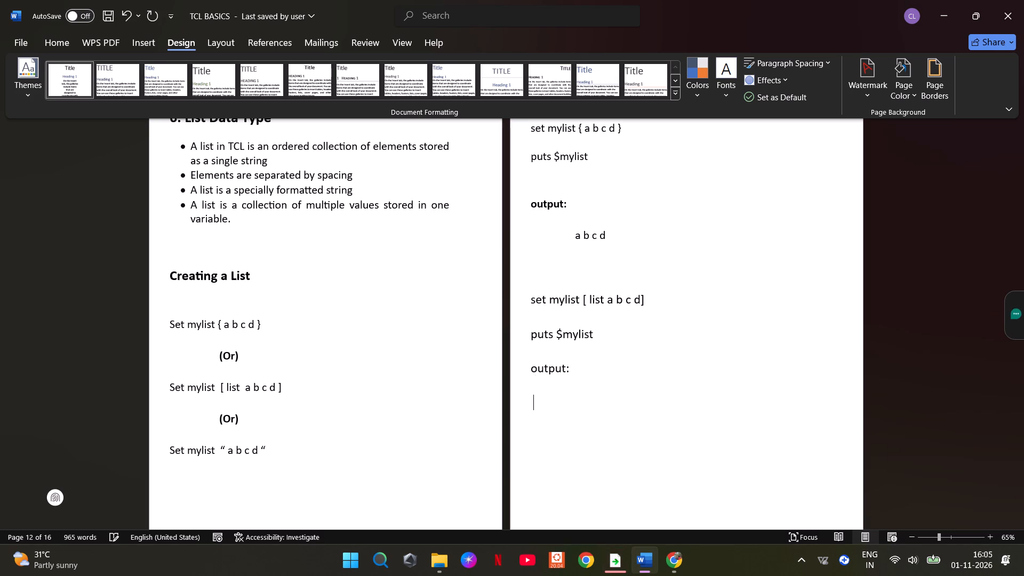
{"action": "key", "text": "space"}
{"action": "left_click_drag", "start_coordinate": [626, 236], "coordinate": [558, 236]}
{"action": "right_click", "coordinate": [588, 234]}
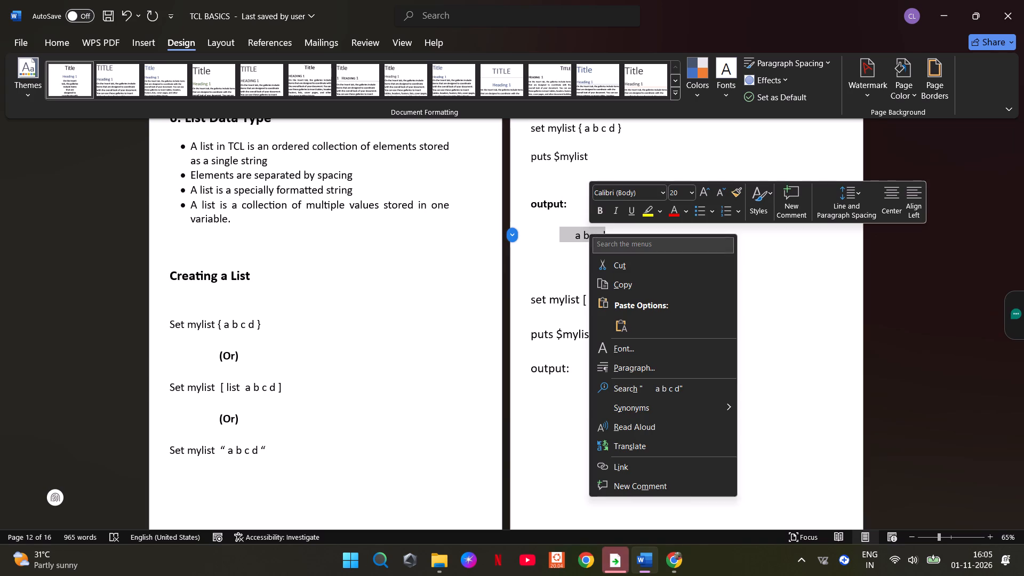
{"action": "left_click", "coordinate": [625, 281]}
{"action": "left_click", "coordinate": [609, 388]}
{"action": "right_click", "coordinate": [588, 394]}
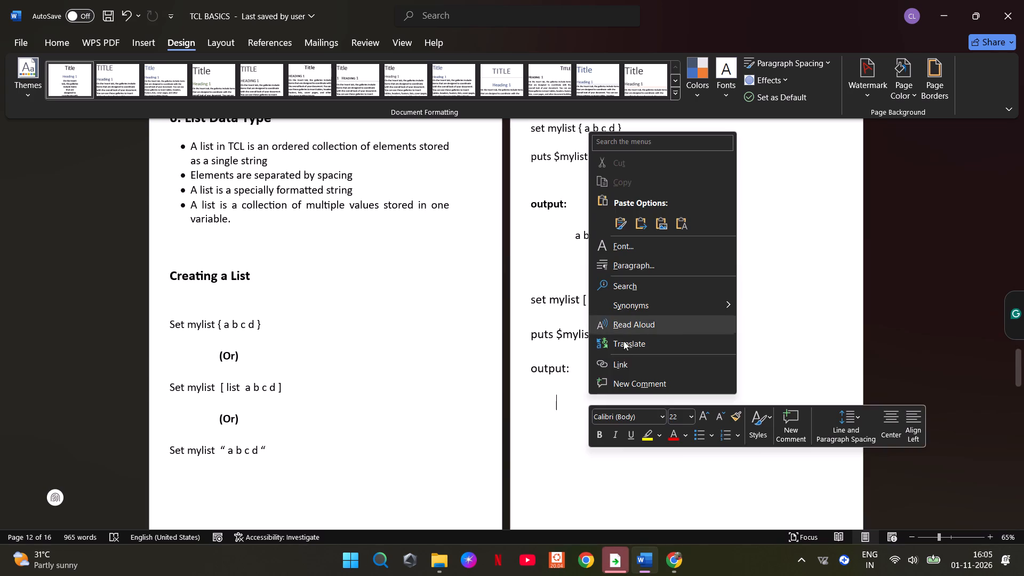
{"action": "left_click", "coordinate": [617, 225]}
{"action": "left_click", "coordinate": [638, 364]}
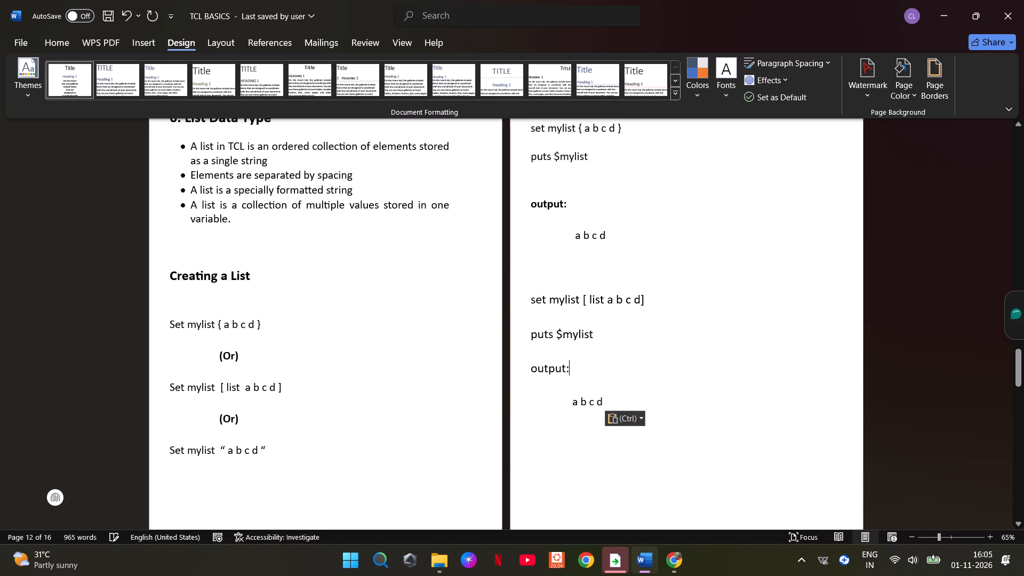
Shrink the font size of the blank line between "set mylist [ list a b c d]" and "puts $mylist" to tighten the gap.
{"action": "scroll", "coordinate": [664, 348], "scroll_direction": "down", "scroll_amount": 2}
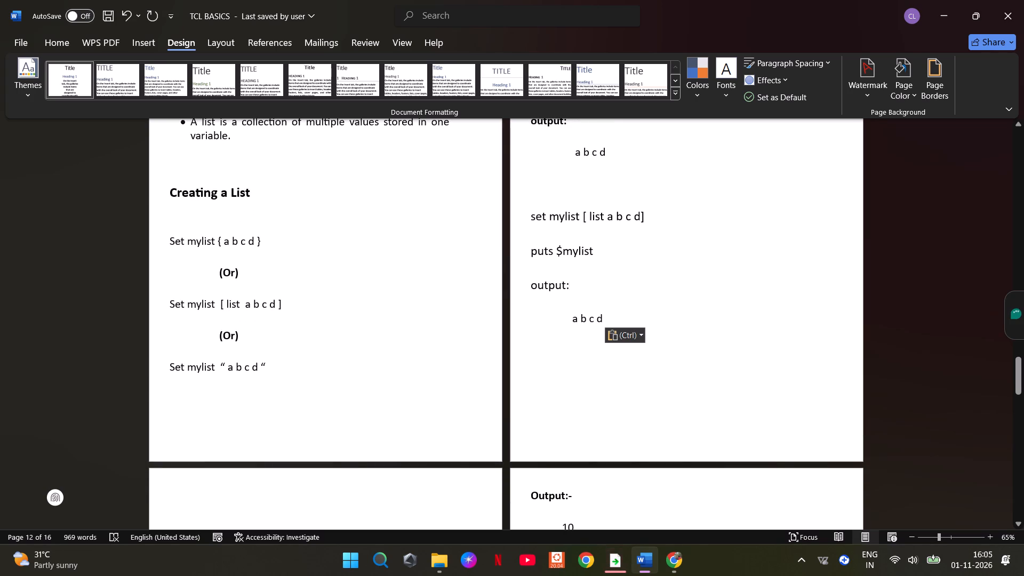
{"action": "scroll", "coordinate": [579, 331], "scroll_direction": "up", "scroll_amount": 6}
{"action": "scroll", "coordinate": [585, 331], "scroll_direction": "down", "scroll_amount": 2}
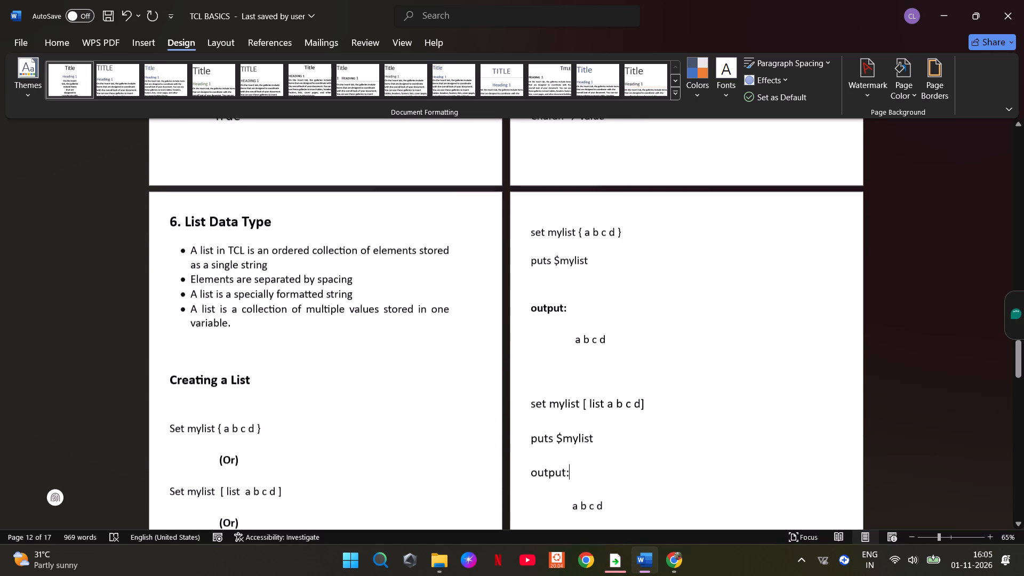
{"action": "scroll", "coordinate": [585, 331], "scroll_direction": "down", "scroll_amount": 2}
{"action": "left_click", "coordinate": [547, 323]}
{"action": "right_click", "coordinate": [547, 323]}
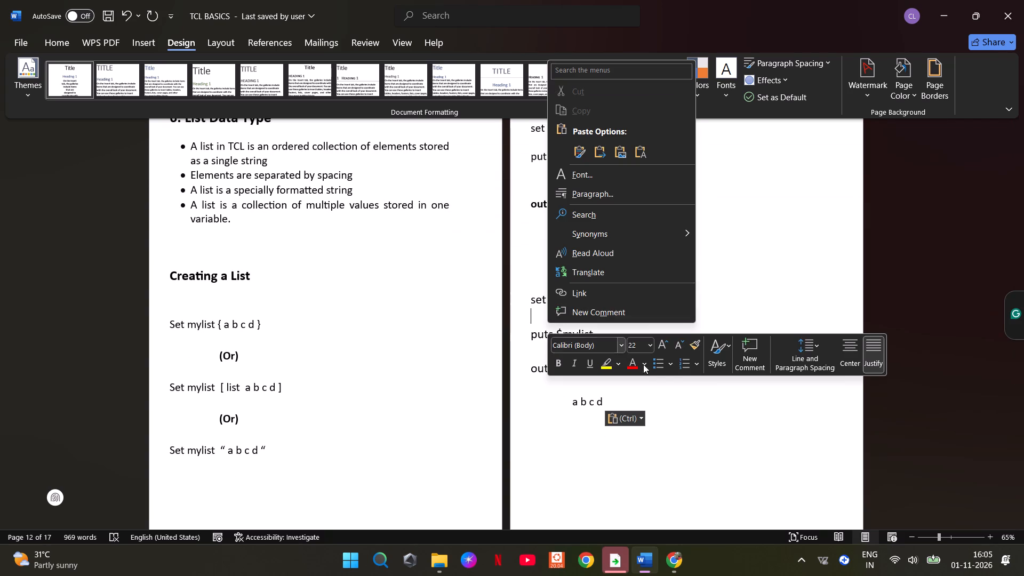
{"action": "left_click", "coordinate": [665, 347]}
{"action": "triple_click", "coordinate": [674, 345]}
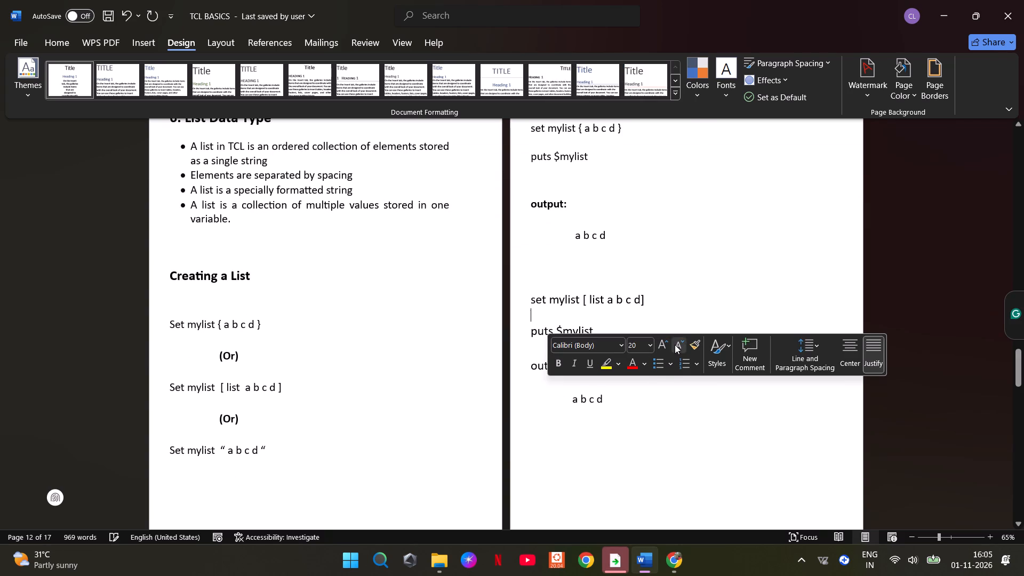
{"action": "triple_click", "coordinate": [675, 345]}
{"action": "triple_click", "coordinate": [675, 345]}
{"action": "triple_click", "coordinate": [675, 345]}
{"action": "left_click", "coordinate": [659, 397]}
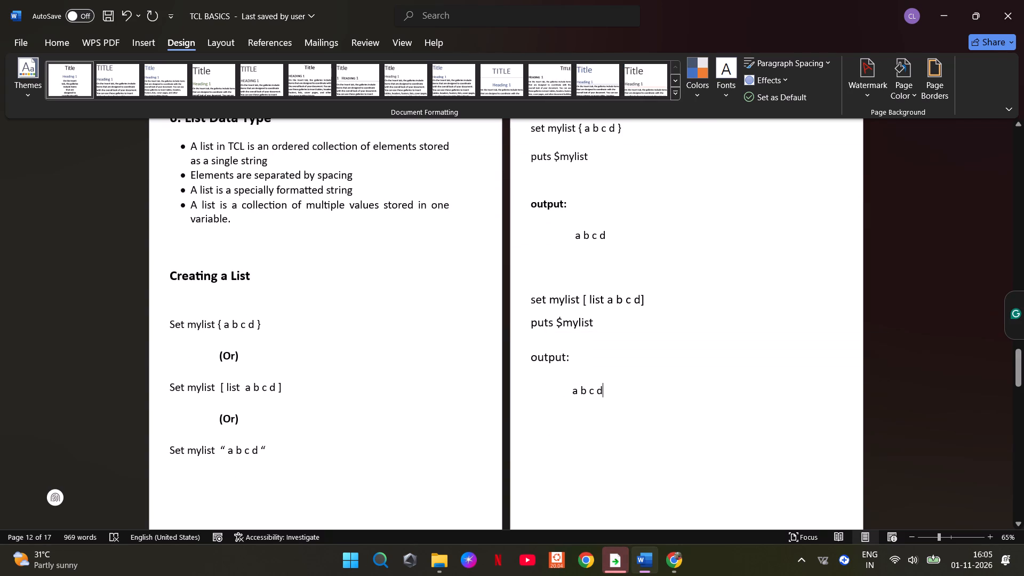
Shrink the font size of the blank line between the second "puts $mylist" and its "output:" label.
{"action": "left_click", "coordinate": [534, 342]}
{"action": "right_click", "coordinate": [534, 342]}
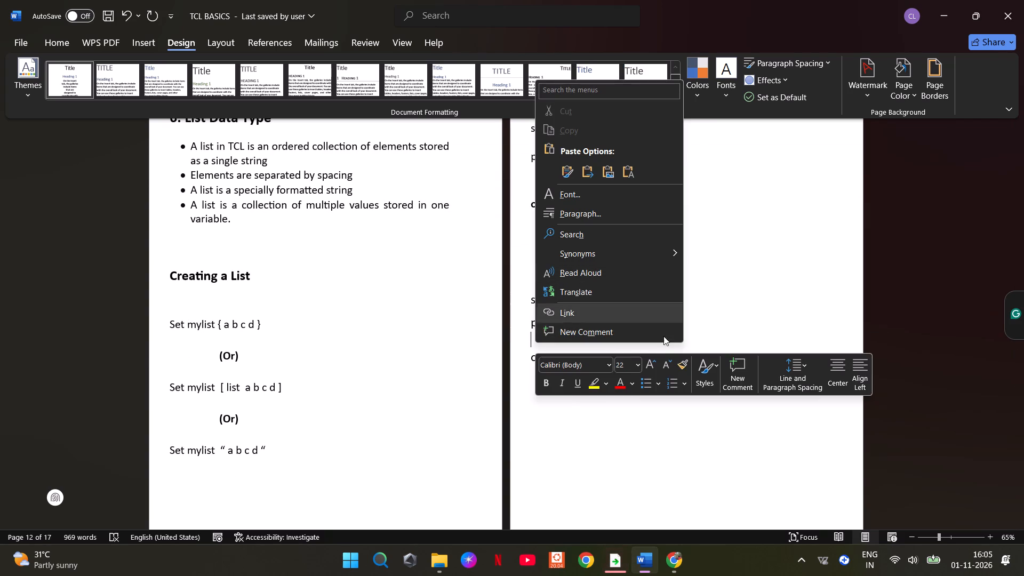
{"action": "triple_click", "coordinate": [666, 359]}
{"action": "triple_click", "coordinate": [666, 359]}
{"action": "left_click", "coordinate": [636, 414]}
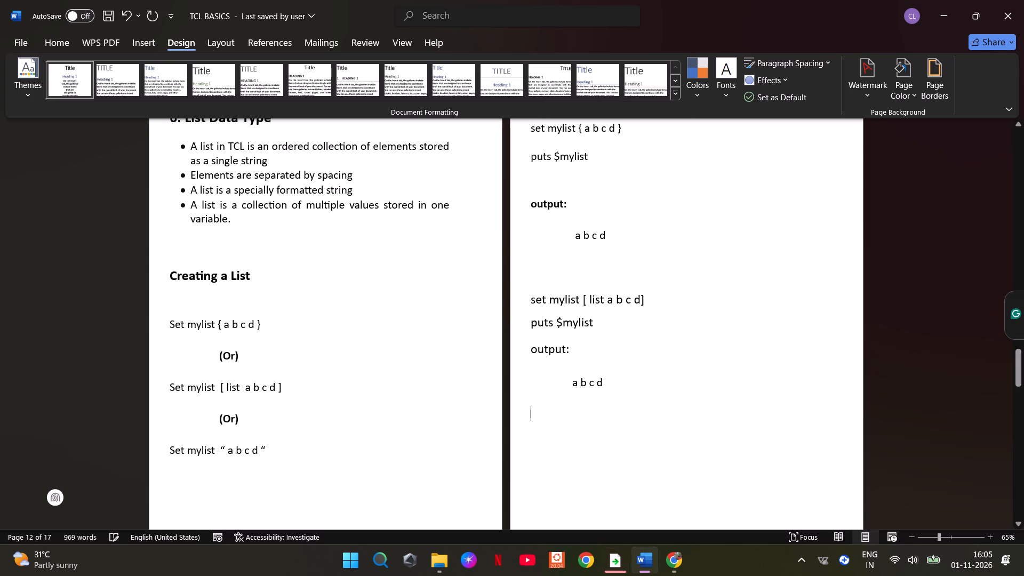
Make the second example's "output:" label bold.
{"action": "left_click_drag", "start_coordinate": [591, 349], "coordinate": [526, 348]}
{"action": "left_click", "coordinate": [534, 324]}
{"action": "left_click", "coordinate": [559, 393]}
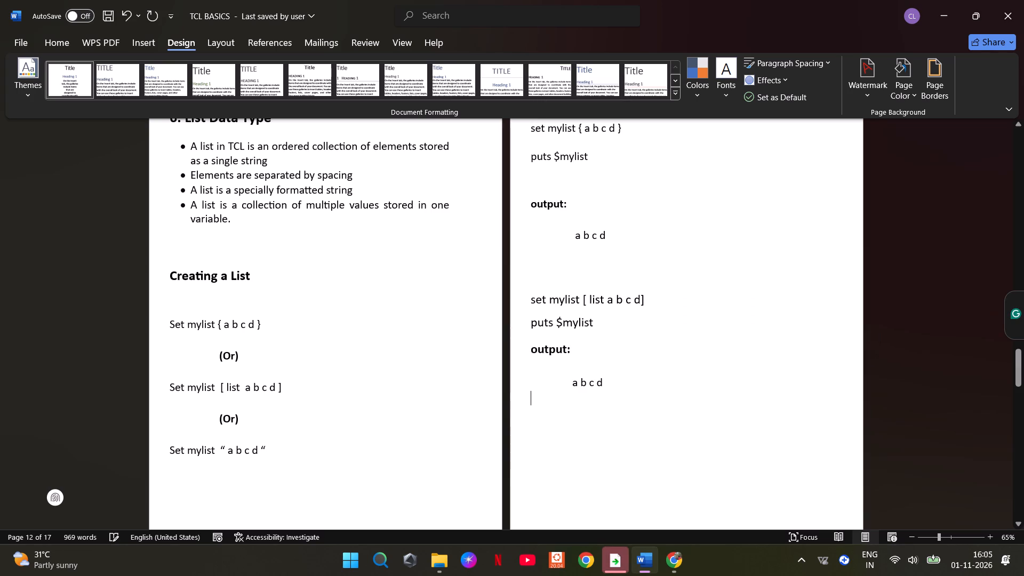
Reduce the second example's two code lines by one font size and its "output:" label by two sizes.
{"action": "left_click_drag", "start_coordinate": [600, 326], "coordinate": [536, 300]}
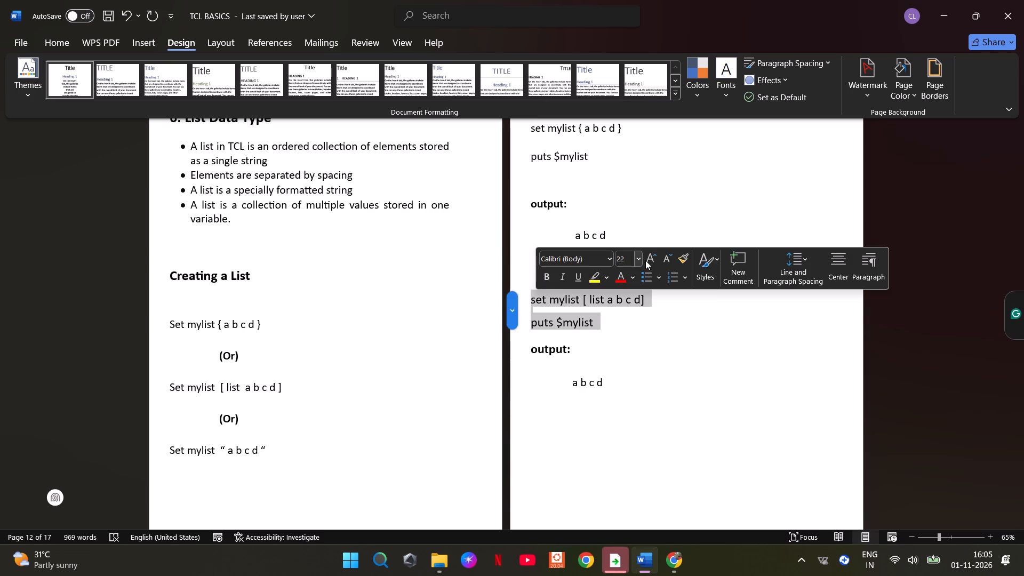
{"action": "left_click", "coordinate": [670, 260]}
{"action": "left_click_drag", "start_coordinate": [576, 345], "coordinate": [539, 344]}
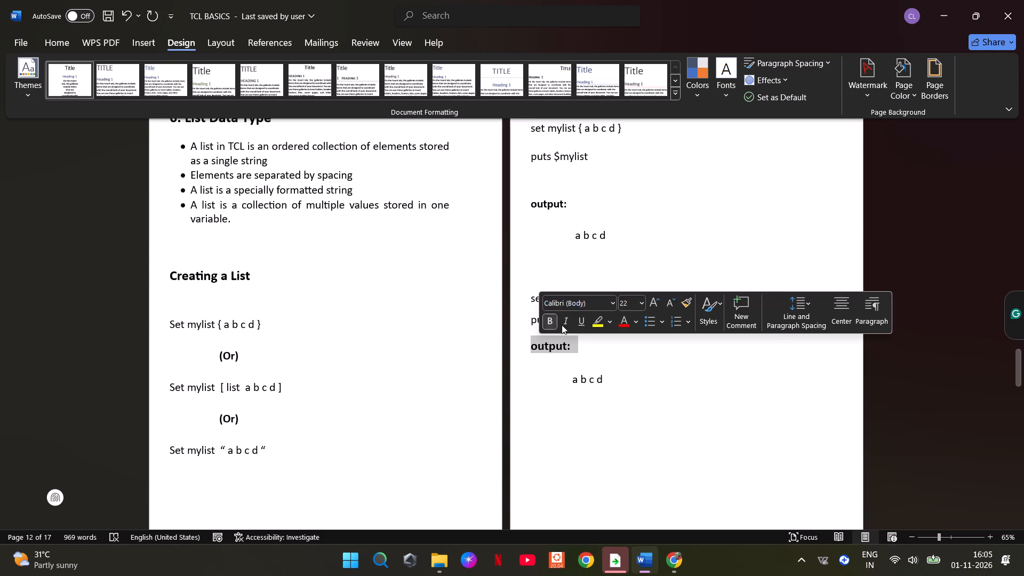
{"action": "triple_click", "coordinate": [670, 305]}
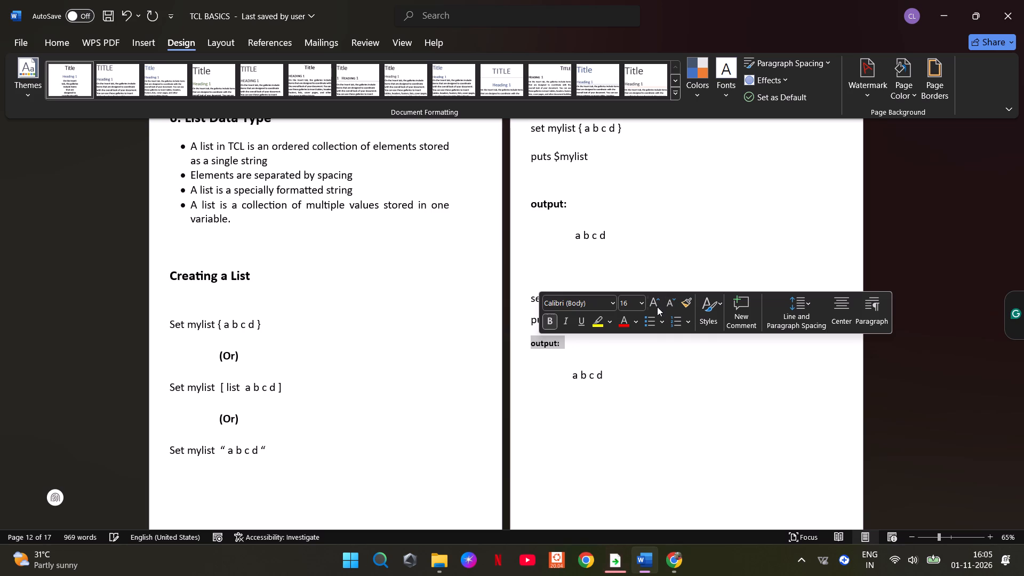
{"action": "left_click", "coordinate": [658, 306]}
{"action": "left_click", "coordinate": [634, 366]}
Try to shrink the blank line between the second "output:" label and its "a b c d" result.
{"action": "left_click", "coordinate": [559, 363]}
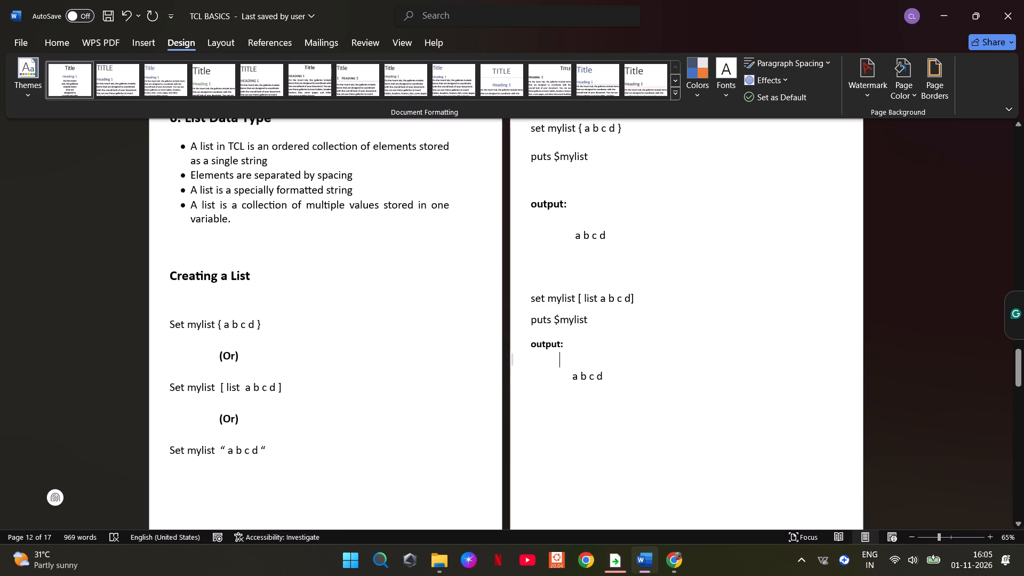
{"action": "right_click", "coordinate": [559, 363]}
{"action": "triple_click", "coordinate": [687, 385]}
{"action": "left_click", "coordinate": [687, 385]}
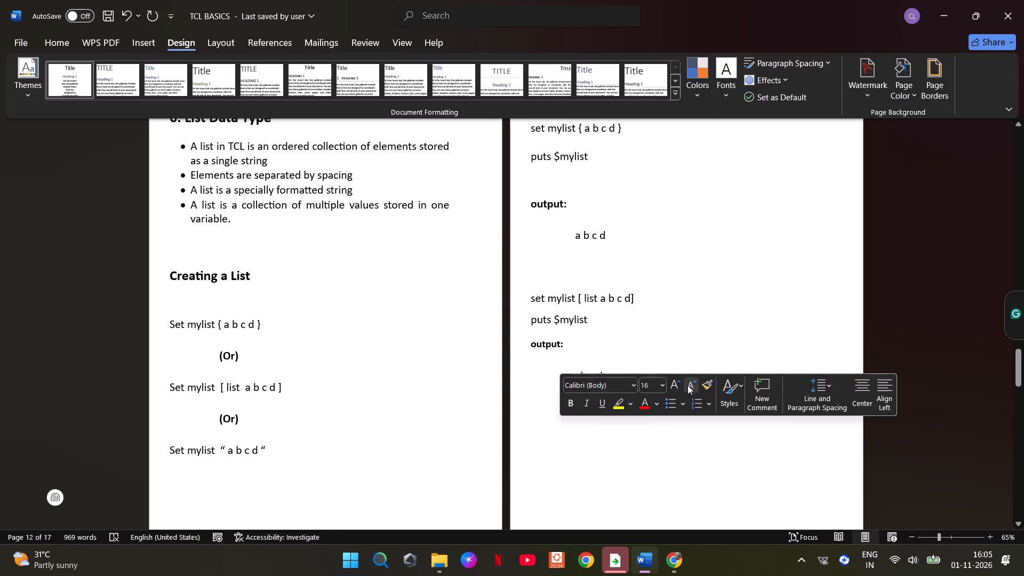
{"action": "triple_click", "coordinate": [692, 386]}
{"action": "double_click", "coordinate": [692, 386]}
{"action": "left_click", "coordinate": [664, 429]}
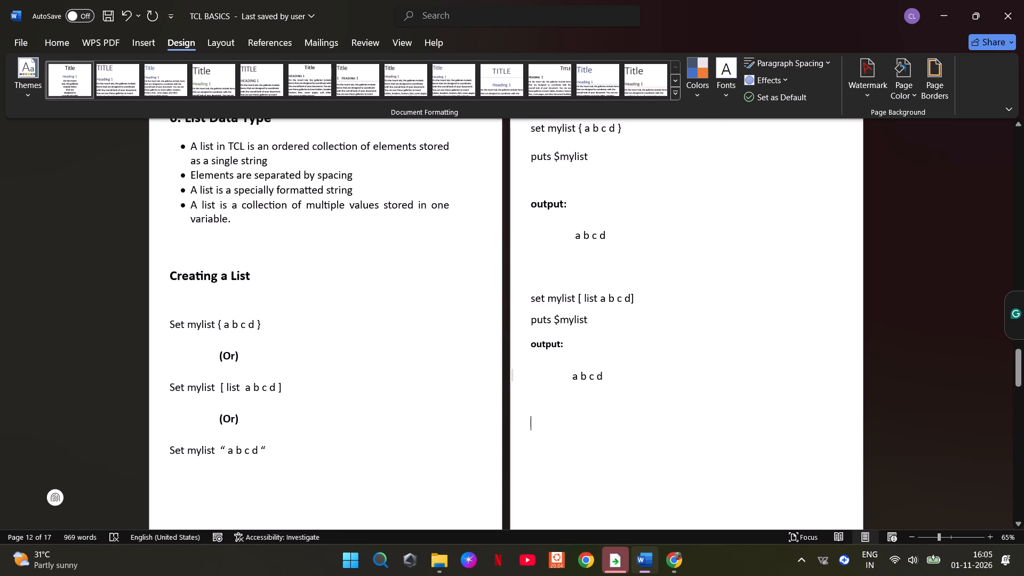
Delete three spaces from the blank line below the second "output:" label and shrink that line to 7 pt.
{"action": "left_click", "coordinate": [566, 367]}
{"action": "key", "text": "BackSpace"}
{"action": "key", "text": "BackSpace"}
{"action": "key", "text": "BackSpace"}
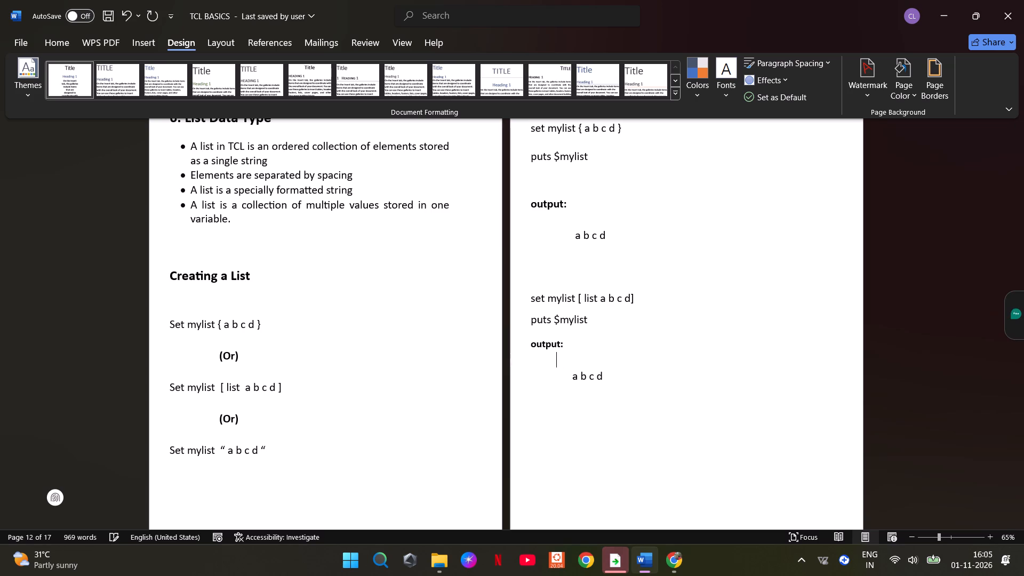
{"action": "right_click", "coordinate": [580, 357]}
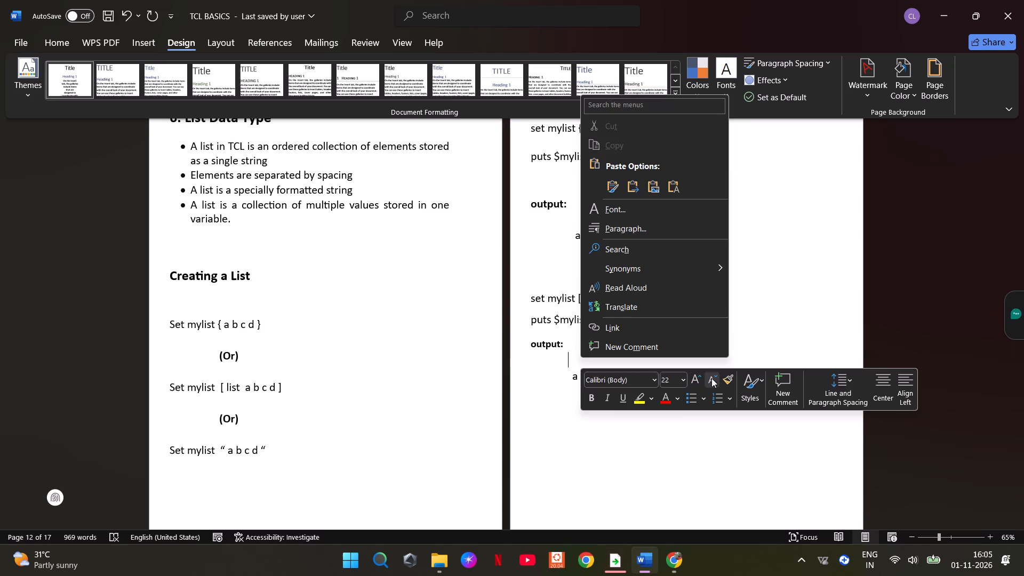
{"action": "triple_click", "coordinate": [711, 378]}
{"action": "triple_click", "coordinate": [714, 378]}
{"action": "triple_click", "coordinate": [714, 379]}
{"action": "double_click", "coordinate": [715, 379]}
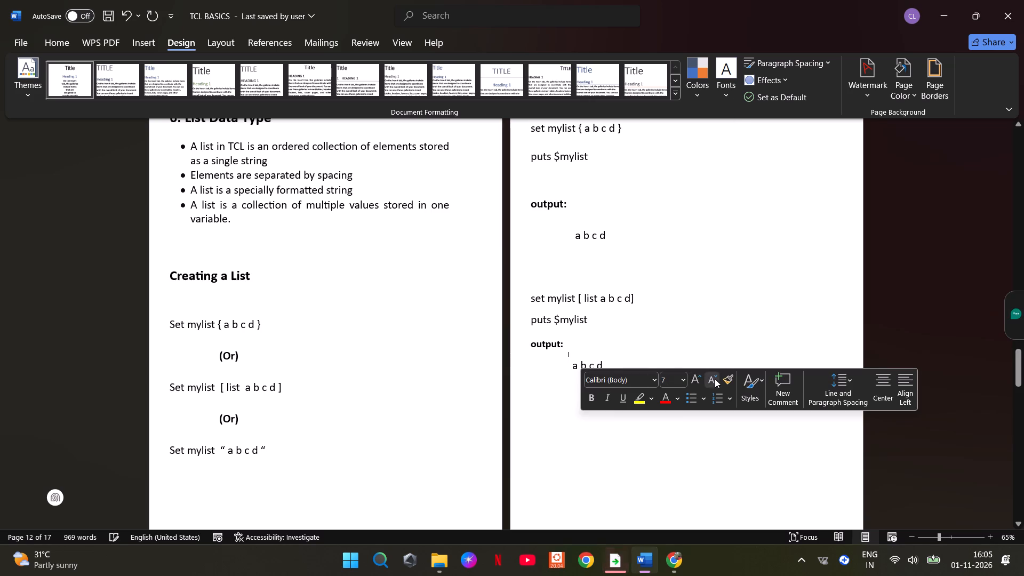
{"action": "left_click", "coordinate": [714, 339]}
Delete one blank line between the first example's "puts $mylist" and "output:" lines and shrink the remaining blank line's font.
{"action": "scroll", "coordinate": [646, 367], "scroll_direction": "up", "scroll_amount": 2}
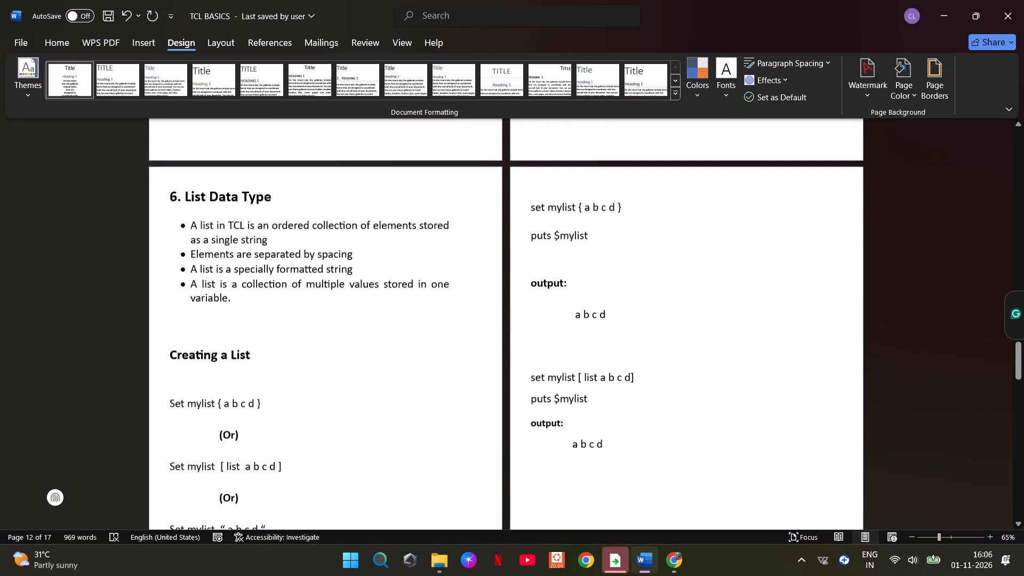
{"action": "scroll", "coordinate": [641, 366], "scroll_direction": "up", "scroll_amount": 1}
{"action": "left_click", "coordinate": [536, 315]}
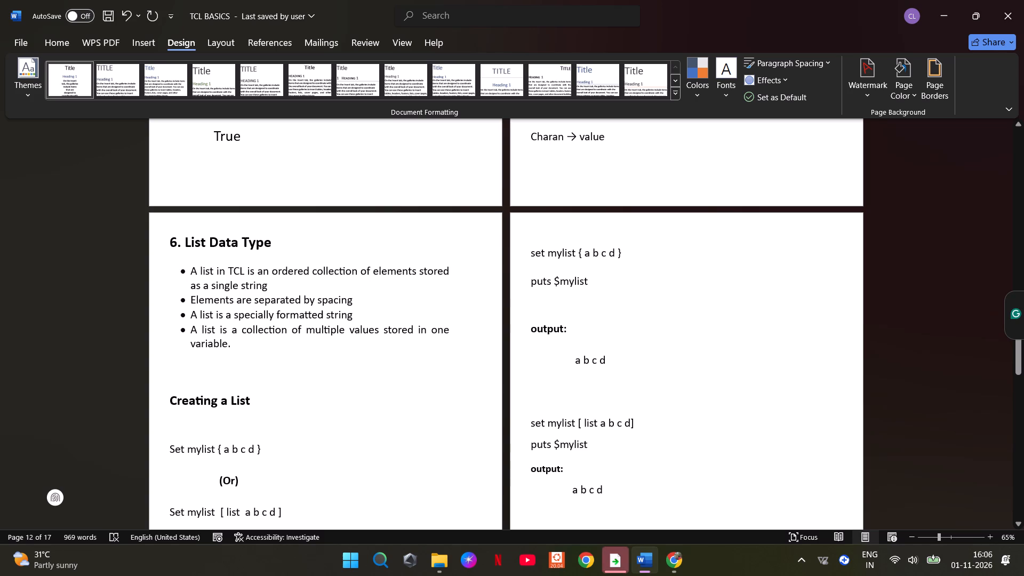
{"action": "key", "text": "BackSpace"}
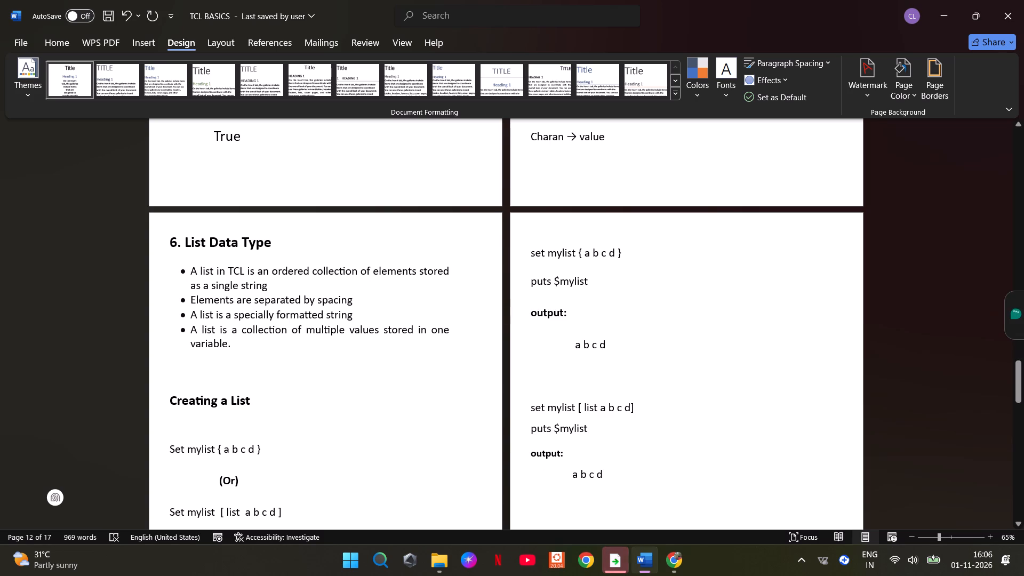
{"action": "right_click", "coordinate": [540, 303]}
{"action": "triple_click", "coordinate": [670, 326]}
{"action": "triple_click", "coordinate": [670, 326]}
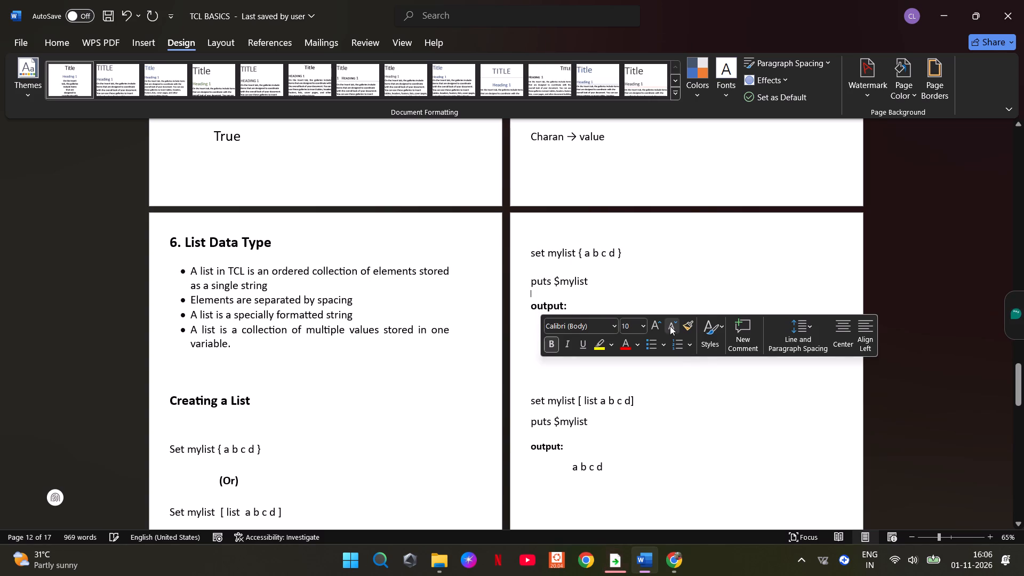
{"action": "left_click", "coordinate": [670, 326]}
{"action": "left_click", "coordinate": [667, 278]}
Shrink the font size of the blank line between the first "output:" label and its "a b c d" result.
{"action": "left_click", "coordinate": [586, 317]}
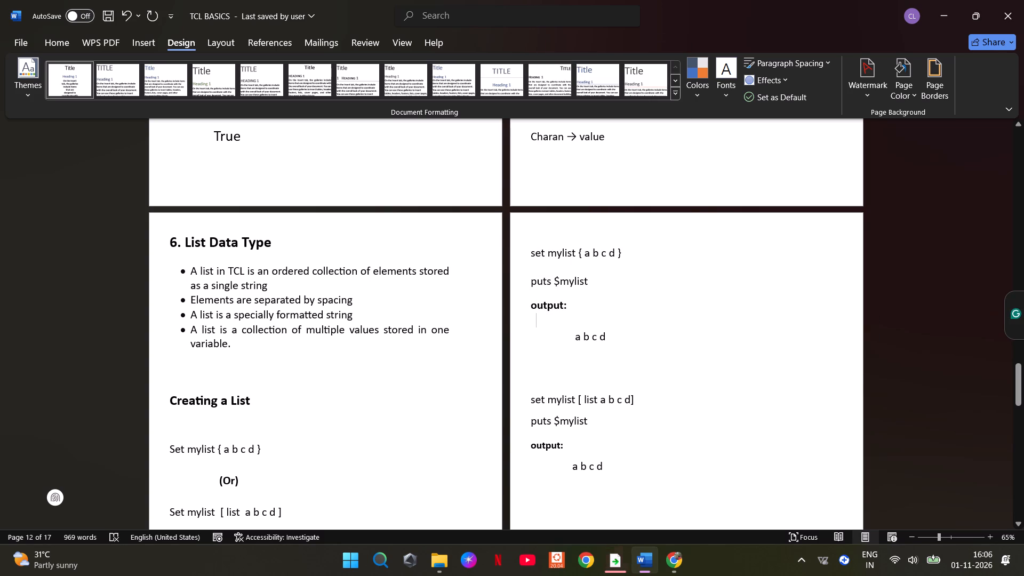
{"action": "right_click", "coordinate": [581, 322]}
{"action": "triple_click", "coordinate": [714, 346]}
{"action": "triple_click", "coordinate": [714, 346]}
{"action": "triple_click", "coordinate": [714, 346]}
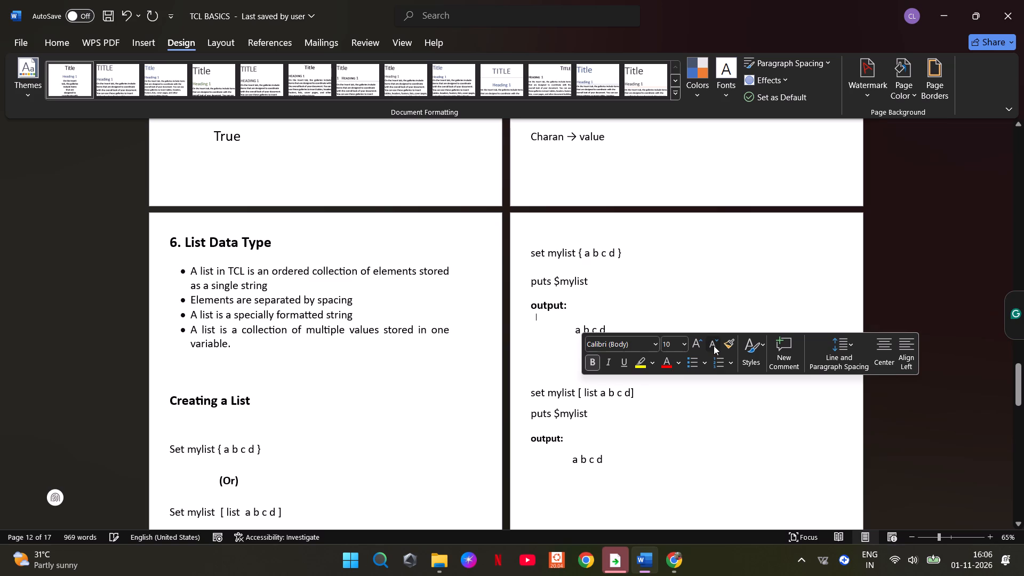
{"action": "triple_click", "coordinate": [714, 346]}
{"action": "left_click", "coordinate": [714, 346]}
{"action": "left_click", "coordinate": [705, 327]}
{"action": "scroll", "coordinate": [668, 338], "scroll_direction": "up", "scroll_amount": 1}
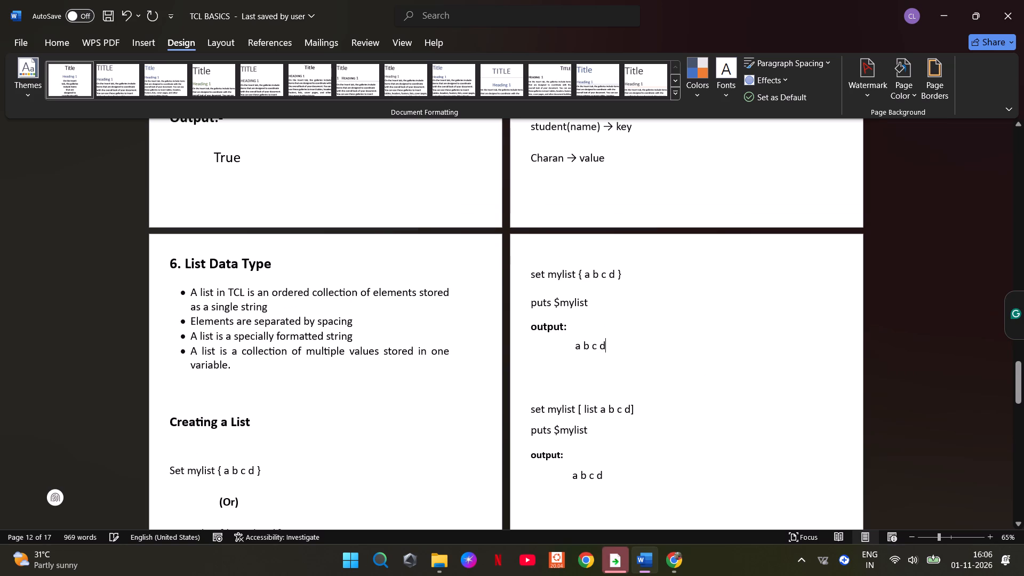
Shrink the font size of the blank line between the first example's "set mylist { a b c d }" and "puts $mylist" lines.
{"action": "left_click", "coordinate": [543, 313]}
{"action": "right_click", "coordinate": [543, 313]}
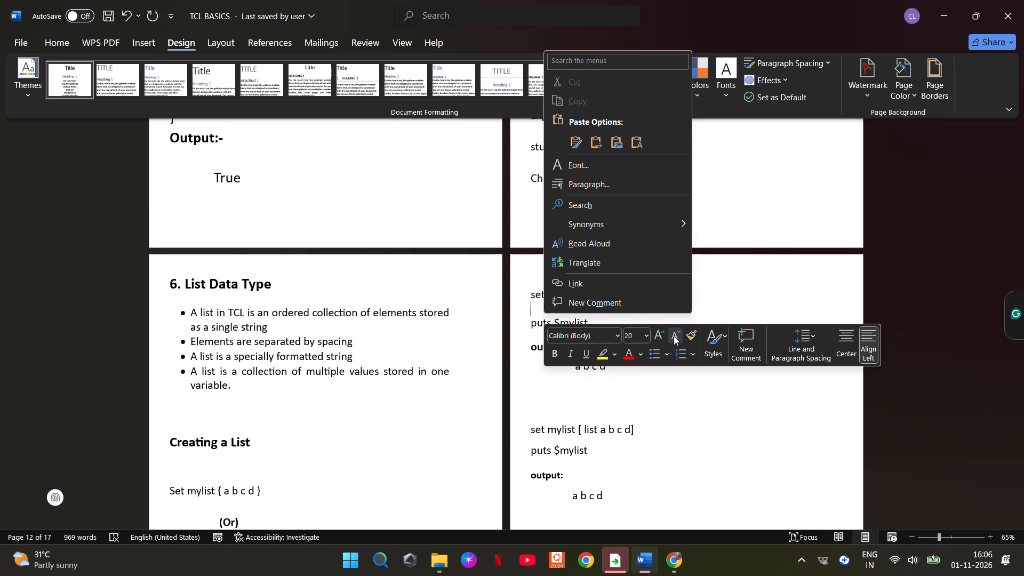
{"action": "triple_click", "coordinate": [674, 336]}
{"action": "triple_click", "coordinate": [674, 336]}
{"action": "left_click", "coordinate": [674, 334]}
{"action": "left_click", "coordinate": [666, 300]}
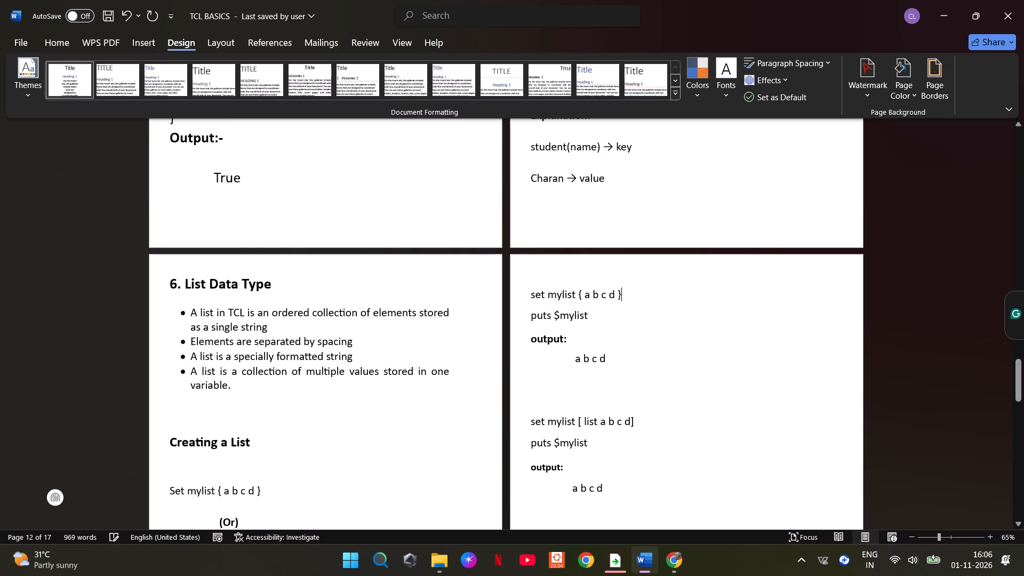
{"action": "scroll", "coordinate": [643, 341], "scroll_direction": "down", "scroll_amount": 2}
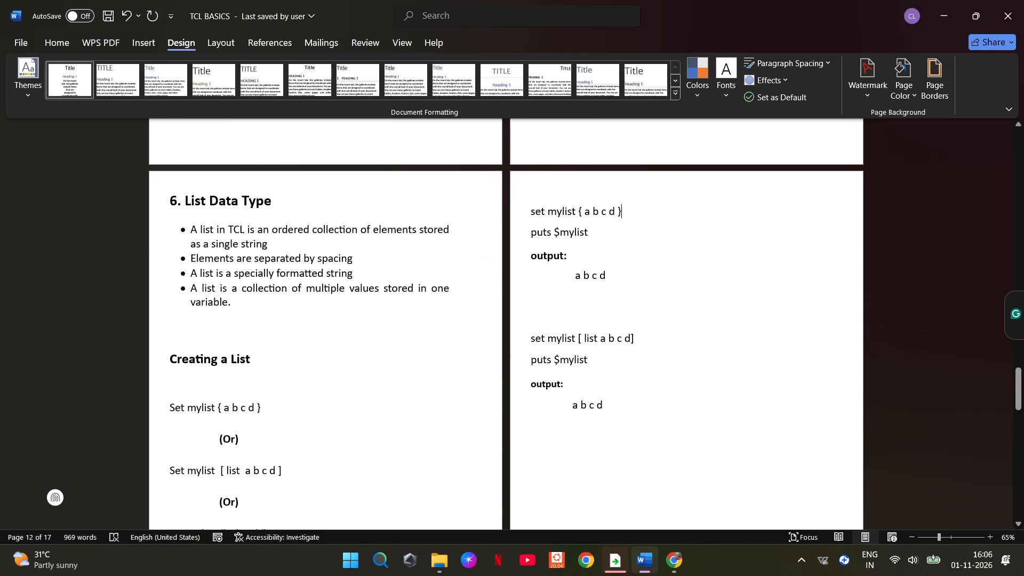
{"action": "scroll", "coordinate": [591, 349], "scroll_direction": "up", "scroll_amount": 3}
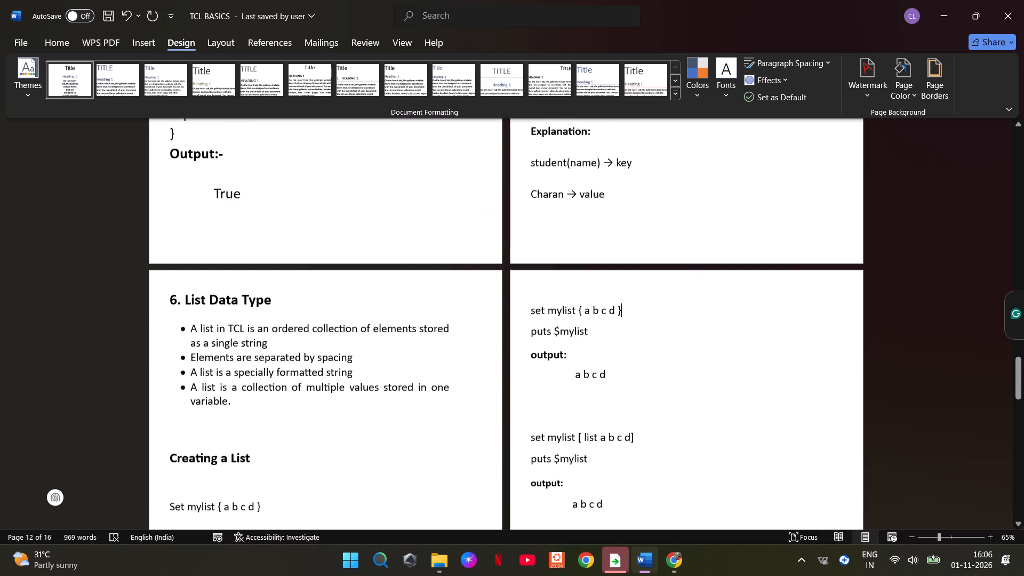
{"action": "scroll", "coordinate": [604, 396], "scroll_direction": "down", "scroll_amount": 2}
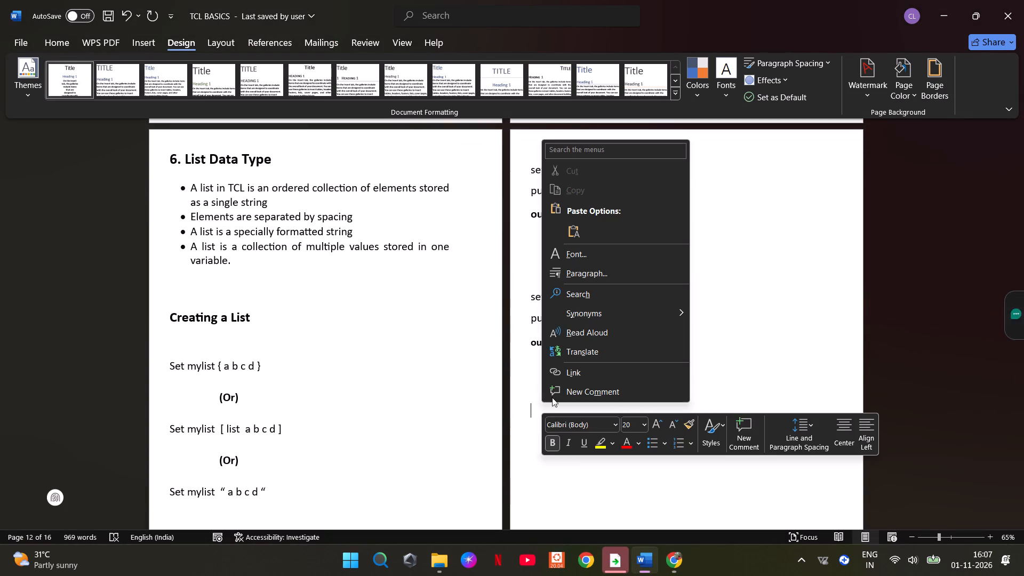
{"action": "left_click", "coordinate": [575, 236]}
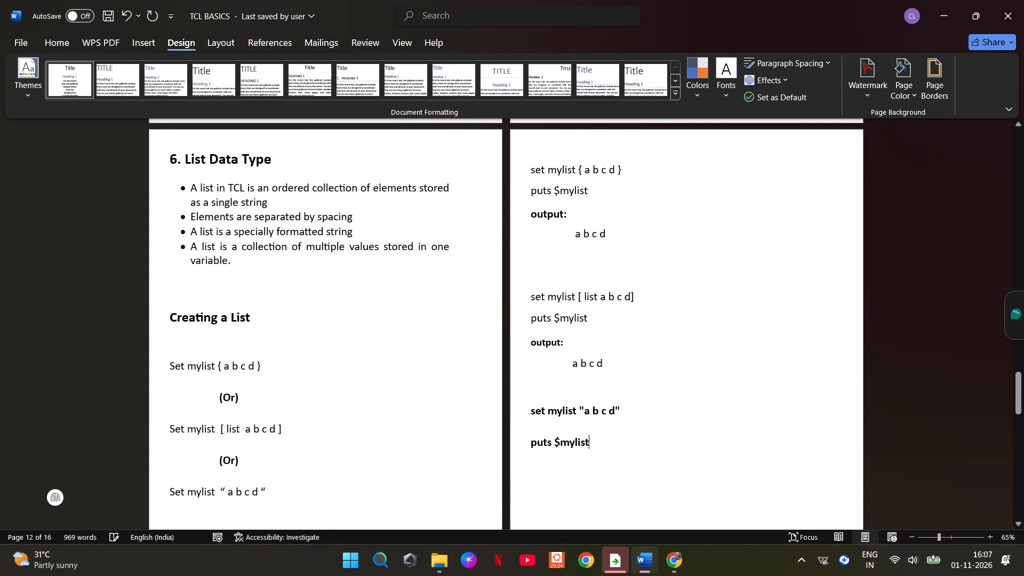
Add an "output:" label below the third example's "puts $mylist" line, leaving blank space between them.
{"action": "key", "text": "Return"}
{"action": "key", "text": "Return"}
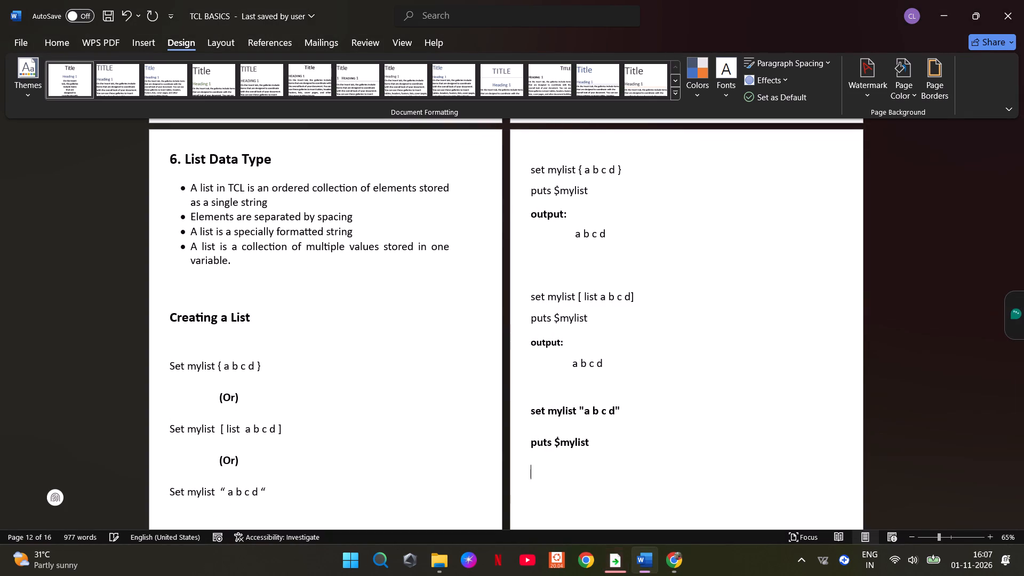
{"action": "key", "text": "Return"}
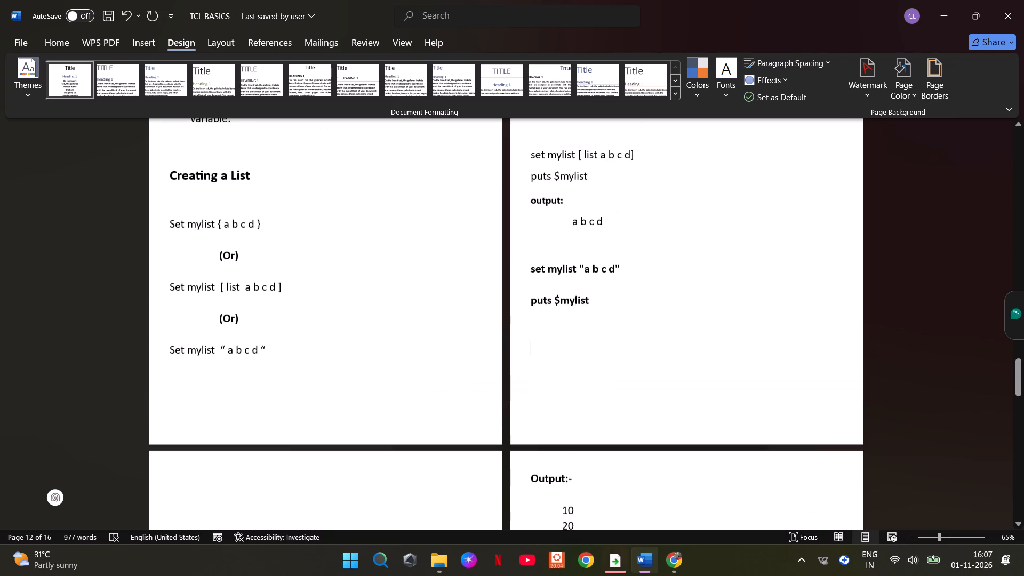
{"action": "type", "text": "output"}
{"action": "key", "text": "space"}
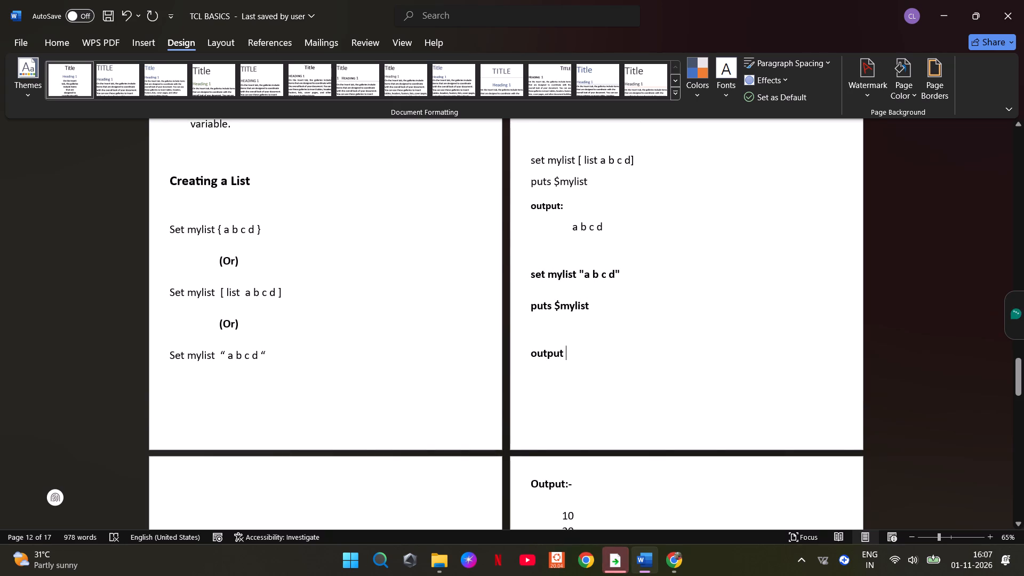
{"action": "key", "text": "BackSpace"}
{"action": "type", "text": ":"}
{"action": "key", "text": "space"}
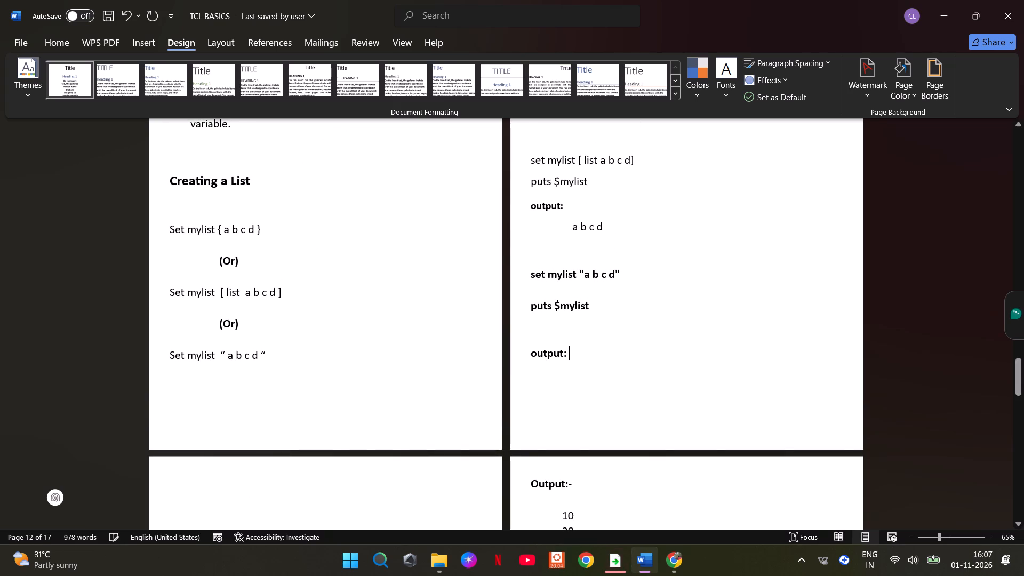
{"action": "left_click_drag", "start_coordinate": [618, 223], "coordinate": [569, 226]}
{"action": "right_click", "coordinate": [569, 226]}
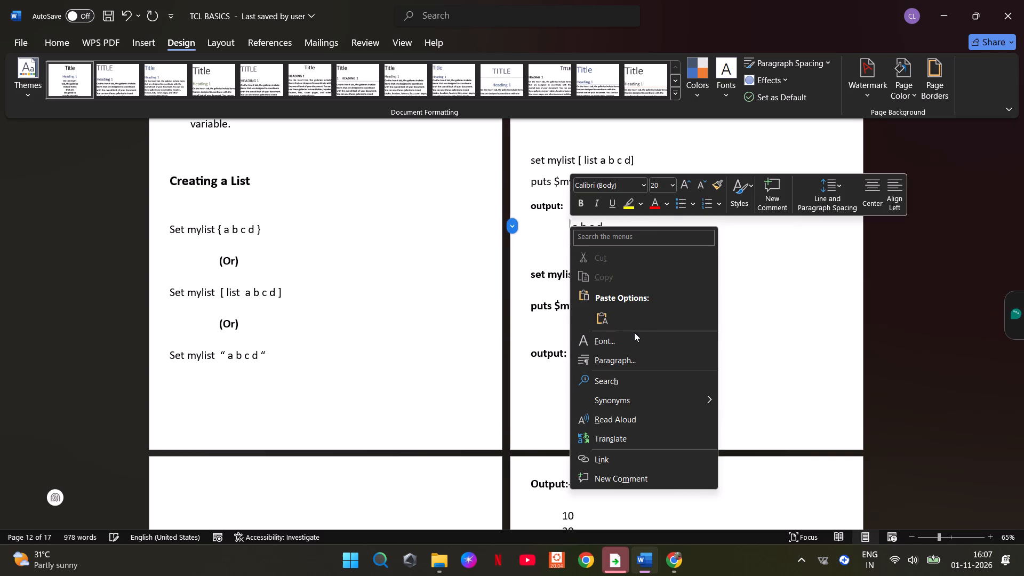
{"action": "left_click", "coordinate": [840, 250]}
Copy the second example's "a b c d" result and paste it, indented with spaces, below a blank line under the third "output:" label.
{"action": "left_click_drag", "start_coordinate": [628, 244], "coordinate": [570, 225]}
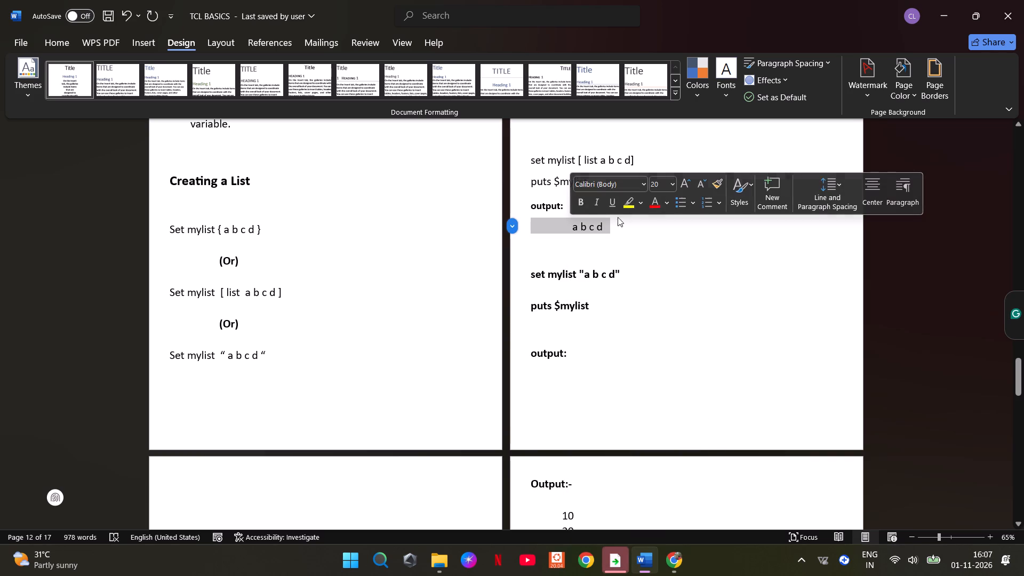
{"action": "right_click", "coordinate": [593, 227]}
{"action": "left_click", "coordinate": [627, 277]}
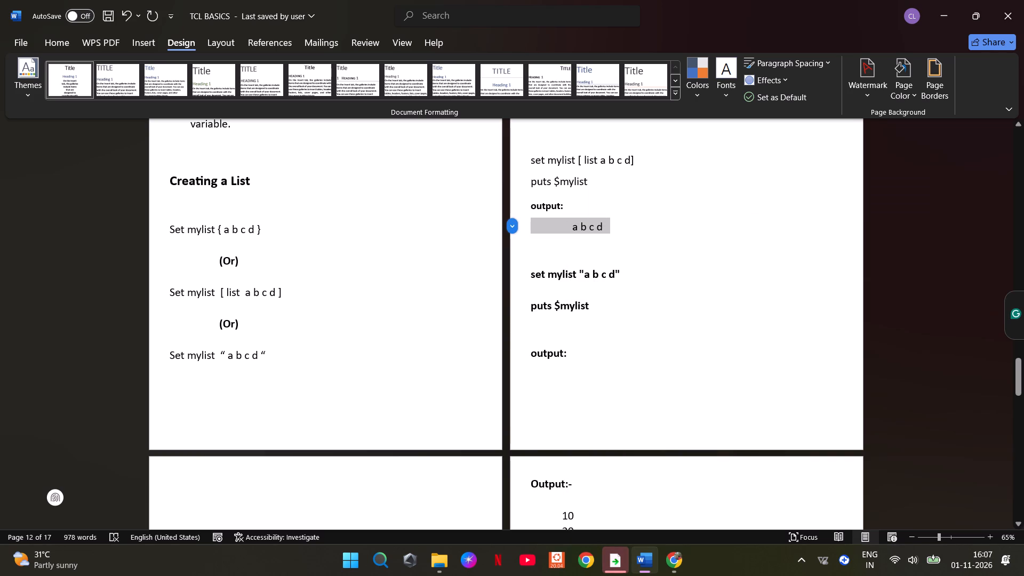
{"action": "left_click", "coordinate": [618, 363]}
{"action": "left_click", "coordinate": [586, 366]}
{"action": "key", "text": "space"}
{"action": "key", "text": "space"}
{"action": "key", "text": "space"}
{"action": "key", "text": "space"}
{"action": "key", "text": "space"}
{"action": "key", "text": "space"}
{"action": "key", "text": "space"}
{"action": "key", "text": "space"}
{"action": "key", "text": "space"}
{"action": "key", "text": "space"}
{"action": "key", "text": "space"}
{"action": "key", "text": "space"}
{"action": "key", "text": "space"}
{"action": "key", "text": "space"}
{"action": "key", "text": "space"}
{"action": "key", "text": "space"}
{"action": "key", "text": "space"}
{"action": "key", "text": "space"}
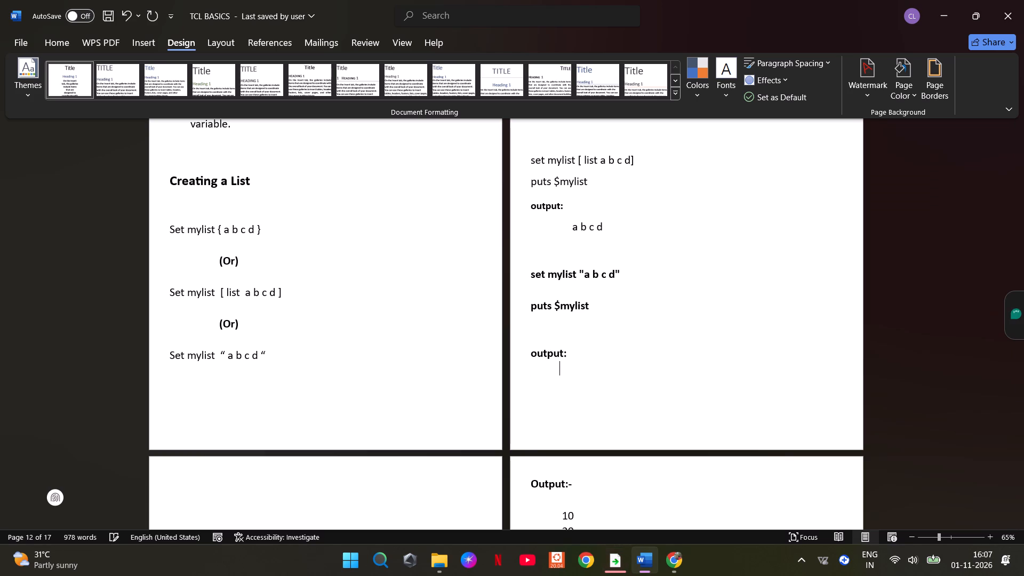
{"action": "key", "text": "Return"}
{"action": "key", "text": "space"}
{"action": "key", "text": "space"}
{"action": "key", "text": "space"}
{"action": "key", "text": "space"}
{"action": "key", "text": "space"}
{"action": "key", "text": "space"}
{"action": "key", "text": "space"}
{"action": "key", "text": "space"}
{"action": "key", "text": "space"}
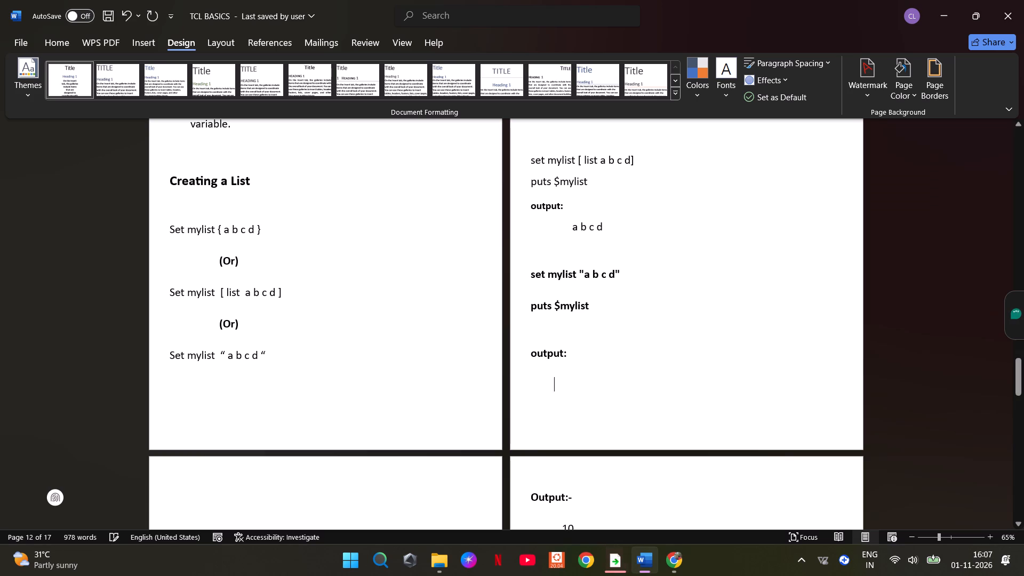
{"action": "key", "text": "space"}
{"action": "key", "text": "space"}
{"action": "right_click", "coordinate": [581, 385]}
{"action": "left_click", "coordinate": [618, 222]}
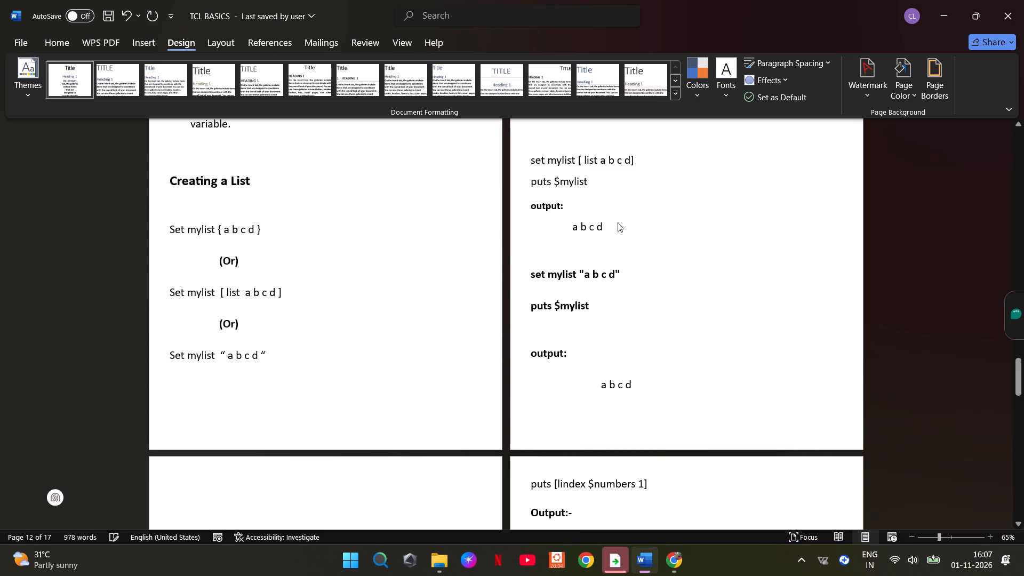
Delete two spaces from the blank line below the third "output:" label and shrink that line to 4 pt.
{"action": "left_click", "coordinate": [585, 372]}
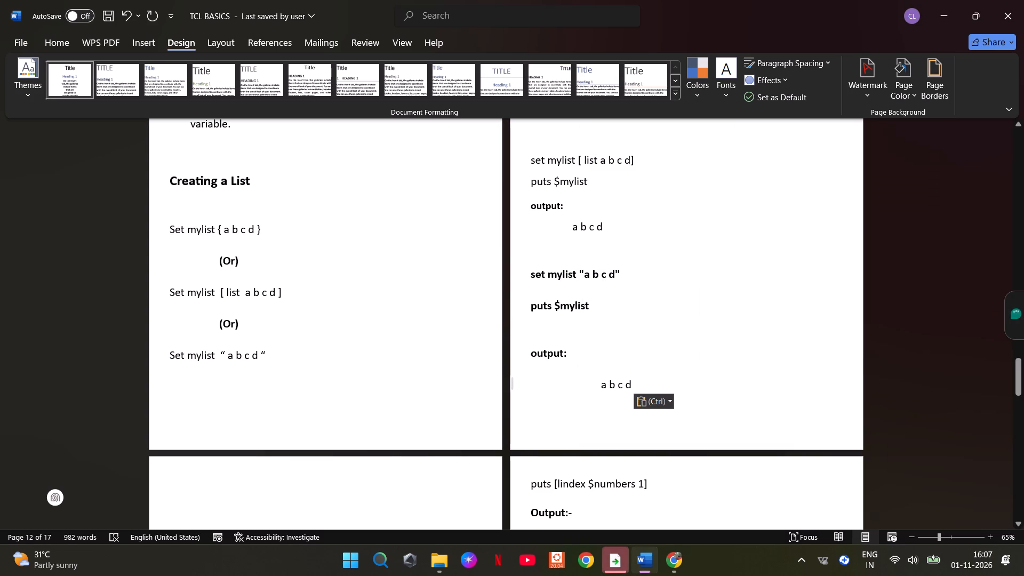
{"action": "key", "text": "BackSpace"}
{"action": "key", "text": "BackSpace"}
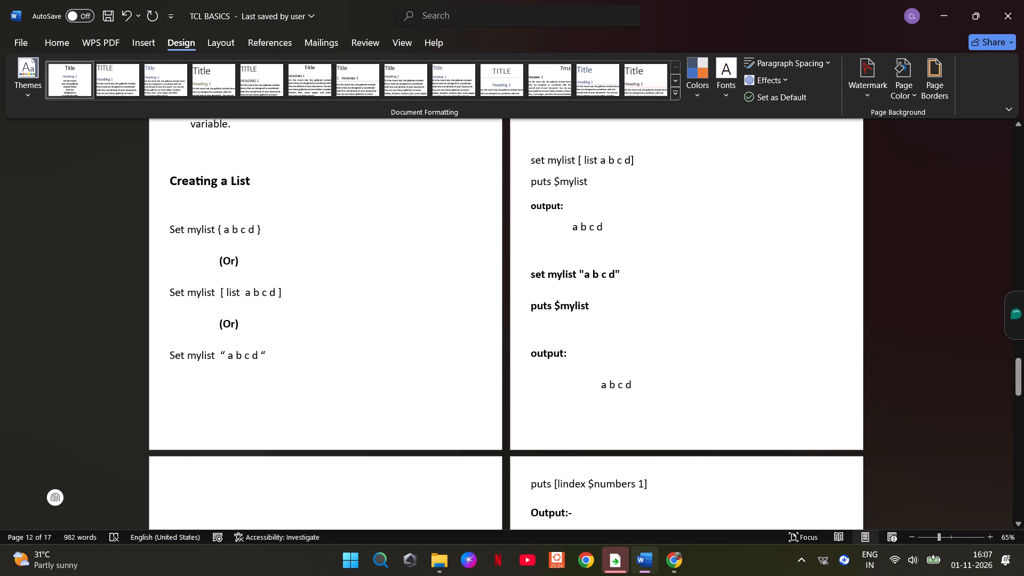
{"action": "left_click", "coordinate": [588, 367]}
{"action": "right_click", "coordinate": [588, 367]}
{"action": "triple_click", "coordinate": [718, 389]}
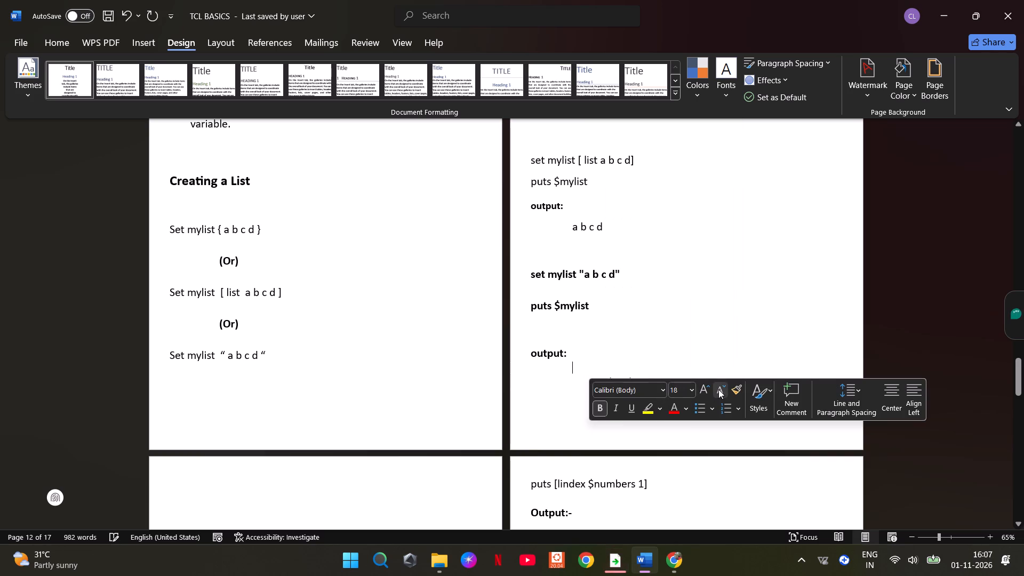
{"action": "triple_click", "coordinate": [718, 389]}
{"action": "triple_click", "coordinate": [718, 389]}
{"action": "triple_click", "coordinate": [718, 389]}
{"action": "left_click", "coordinate": [718, 389]}
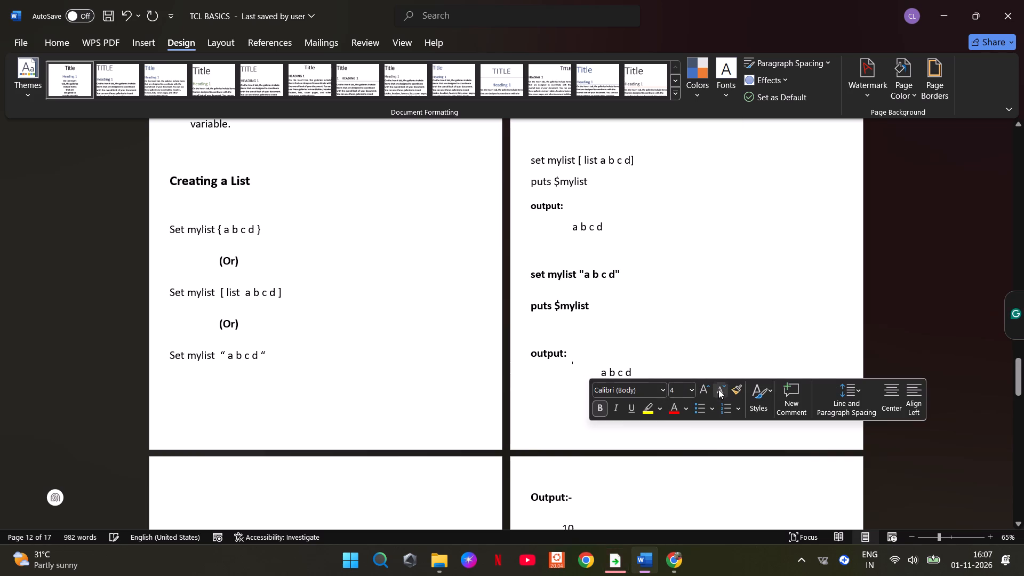
Remove seven of the leading spaces before the third example's "a b c d" result to reduce its indent.
{"action": "scroll", "coordinate": [600, 365], "scroll_direction": "down", "scroll_amount": 1}
{"action": "scroll", "coordinate": [600, 365], "scroll_direction": "up", "scroll_amount": 6}
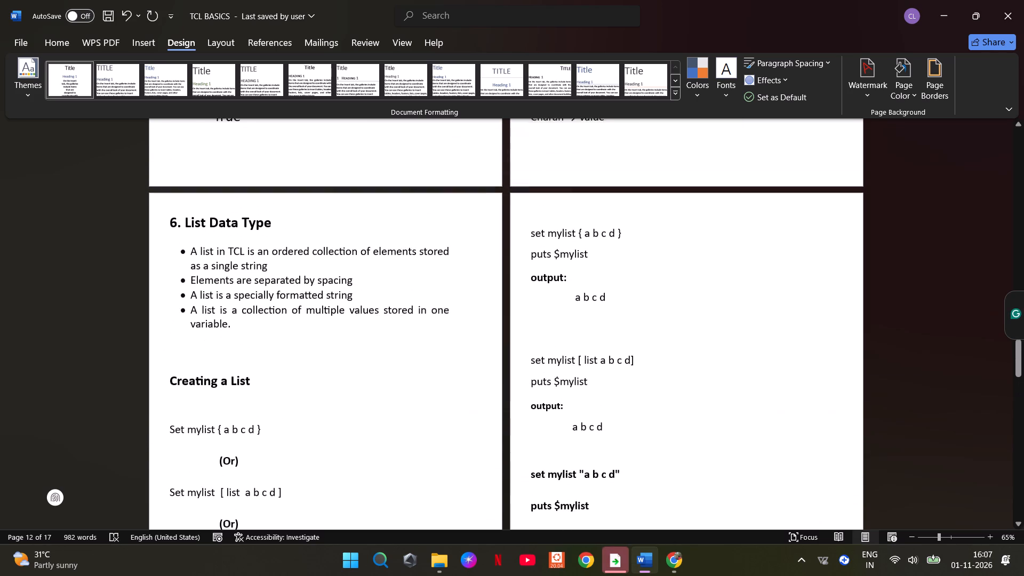
{"action": "scroll", "coordinate": [617, 406], "scroll_direction": "down", "scroll_amount": 4}
{"action": "left_click", "coordinate": [597, 415]}
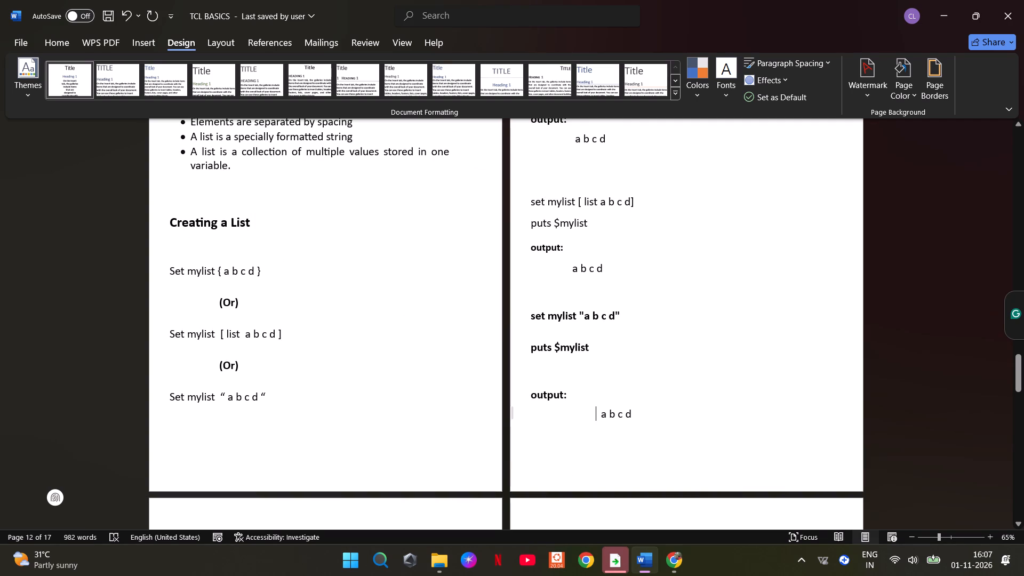
{"action": "key", "text": "BackSpace"}
{"action": "key", "text": "BackSpace"}
{"action": "key", "text": "BackSpace"}
{"action": "key", "text": "BackSpace"}
{"action": "key", "text": "BackSpace"}
{"action": "key", "text": "BackSpace"}
{"action": "key", "text": "BackSpace"}
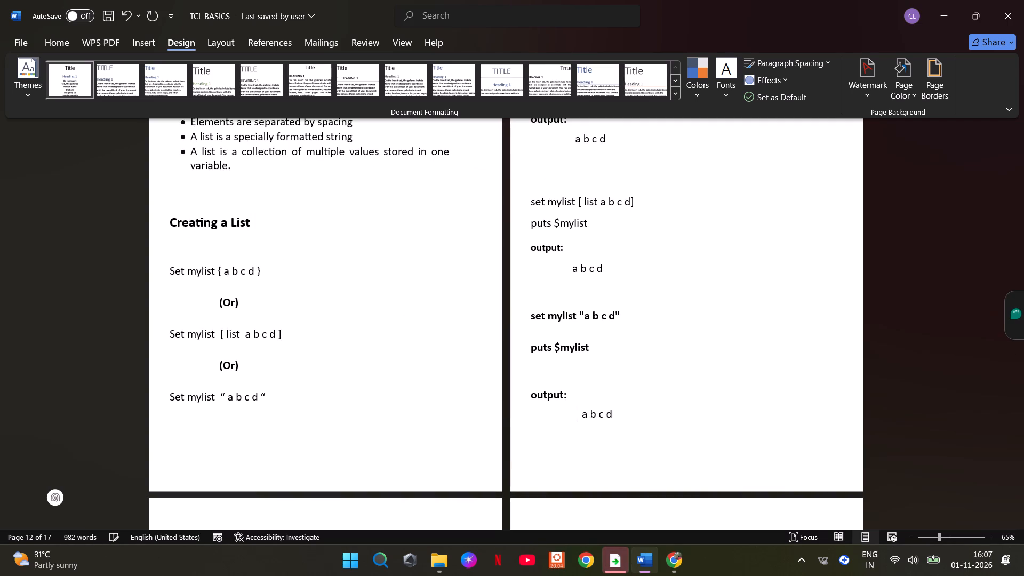
{"action": "key", "text": "BackSpace"}
{"action": "key", "text": "space"}
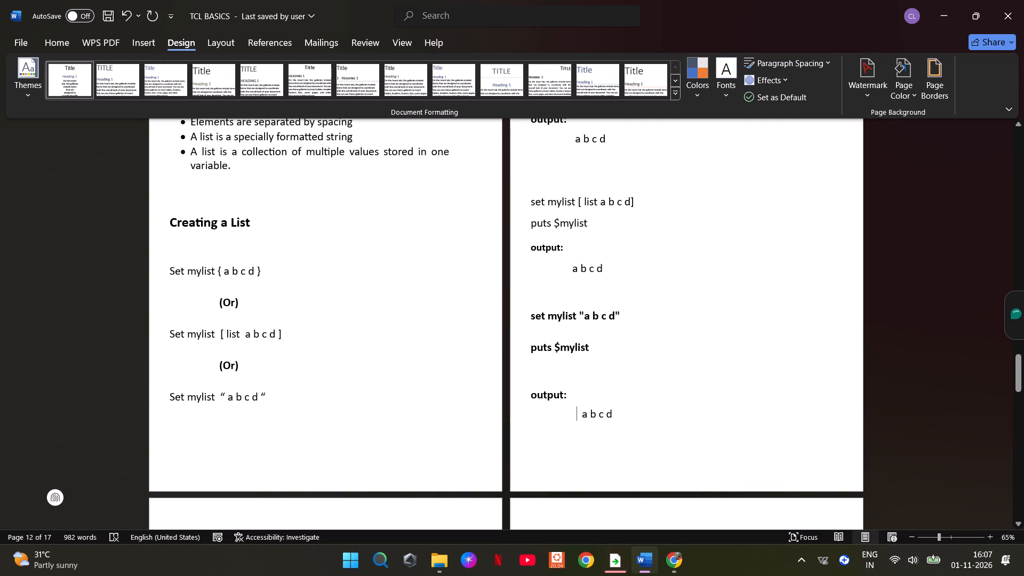
Remove bold formatting from the third example's set mylist "a b c d" and puts $mylist lines.
{"action": "left_click_drag", "start_coordinate": [612, 344], "coordinate": [541, 309]}
{"action": "left_click", "coordinate": [553, 292]}
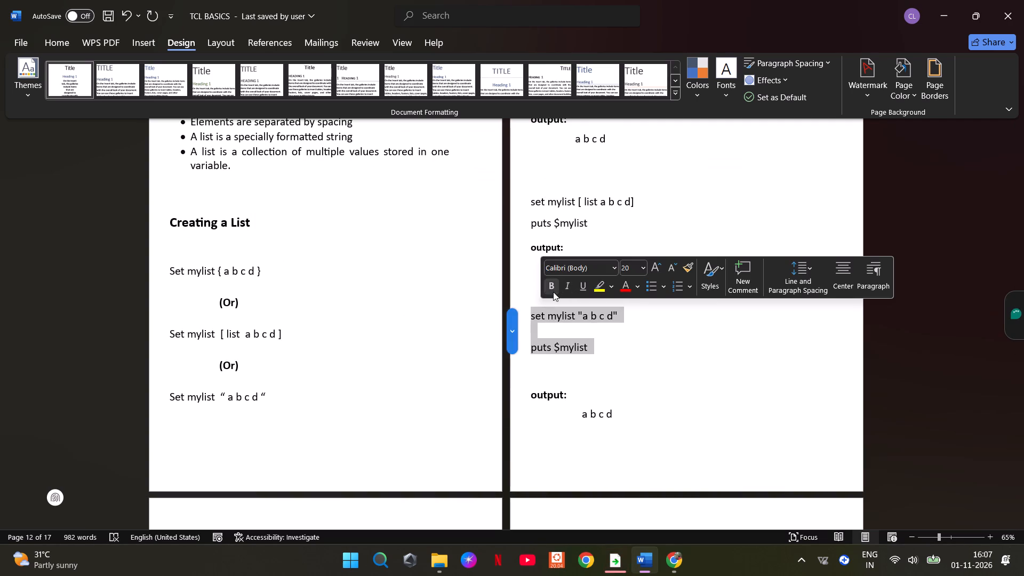
Shrink the font size of the blank line between the third example's set and puts lines until the two lines sit close together.
{"action": "left_click", "coordinate": [610, 333]}
{"action": "right_click", "coordinate": [551, 337]}
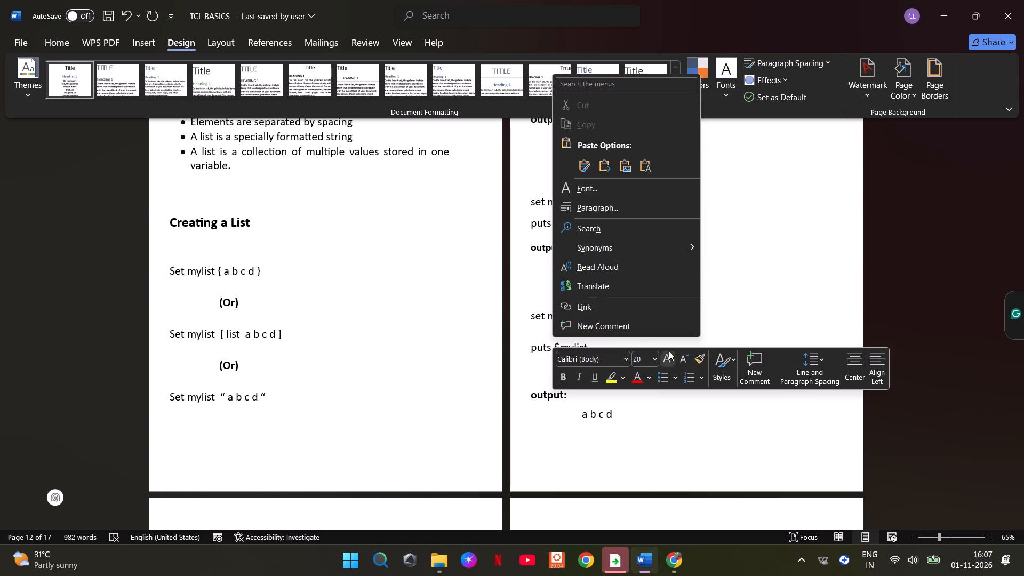
{"action": "triple_click", "coordinate": [687, 354]}
{"action": "triple_click", "coordinate": [687, 354]}
{"action": "triple_click", "coordinate": [687, 354]}
{"action": "double_click", "coordinate": [687, 354]}
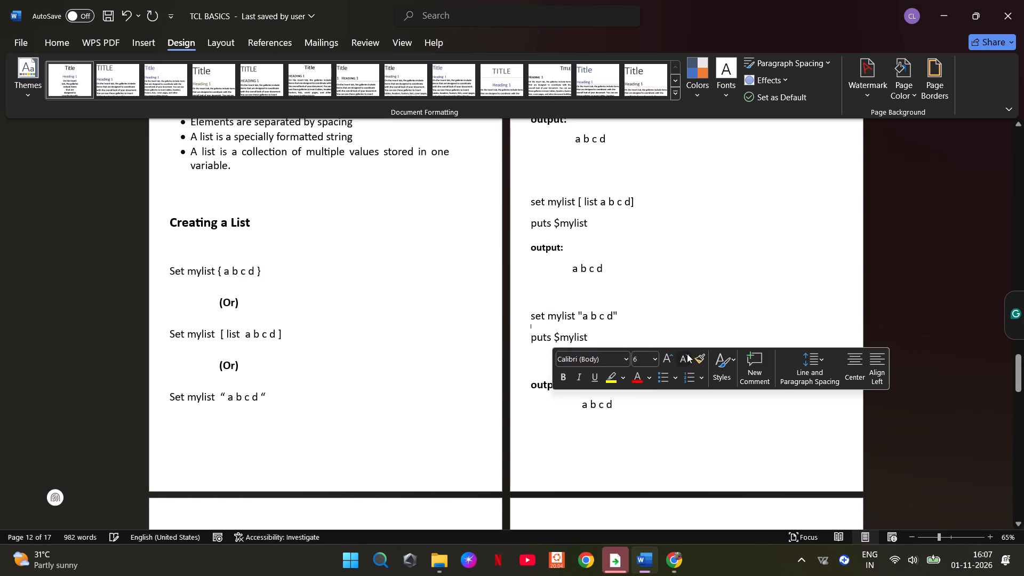
{"action": "left_click", "coordinate": [687, 354]}
{"action": "left_click", "coordinate": [630, 340]}
Shrink the blank line directly above the third "output:" label to 1 pt.
{"action": "left_click", "coordinate": [552, 369]}
{"action": "right_click", "coordinate": [552, 369]}
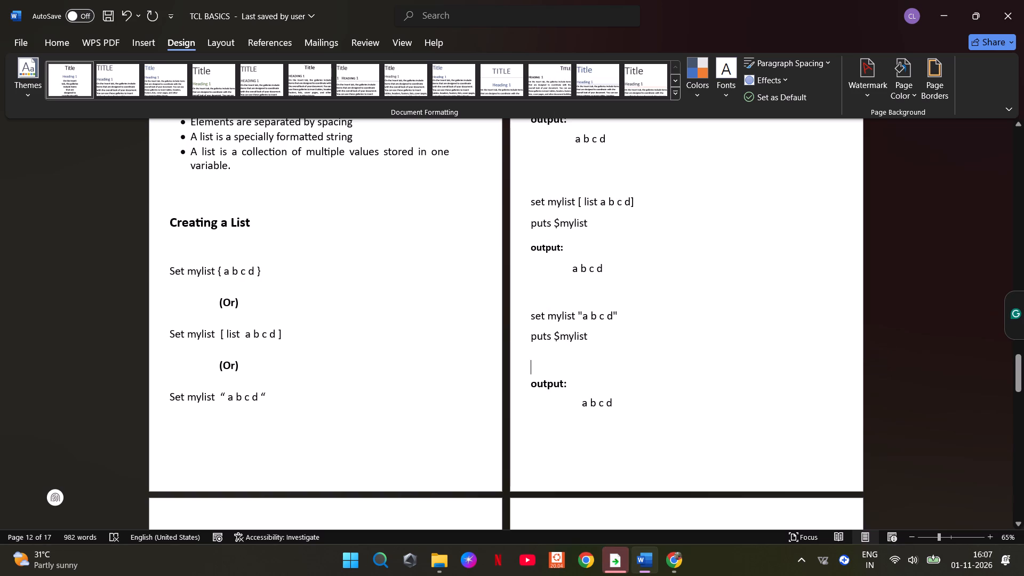
{"action": "triple_click", "coordinate": [685, 393]}
{"action": "triple_click", "coordinate": [685, 393]}
{"action": "triple_click", "coordinate": [685, 393]}
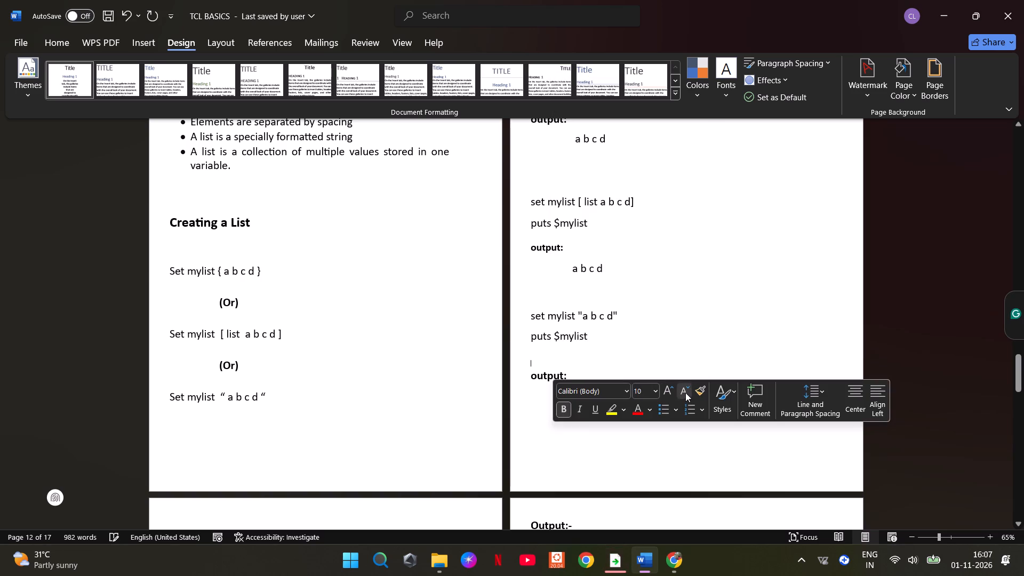
{"action": "triple_click", "coordinate": [685, 393]}
{"action": "triple_click", "coordinate": [685, 393]}
{"action": "left_click", "coordinate": [685, 393]}
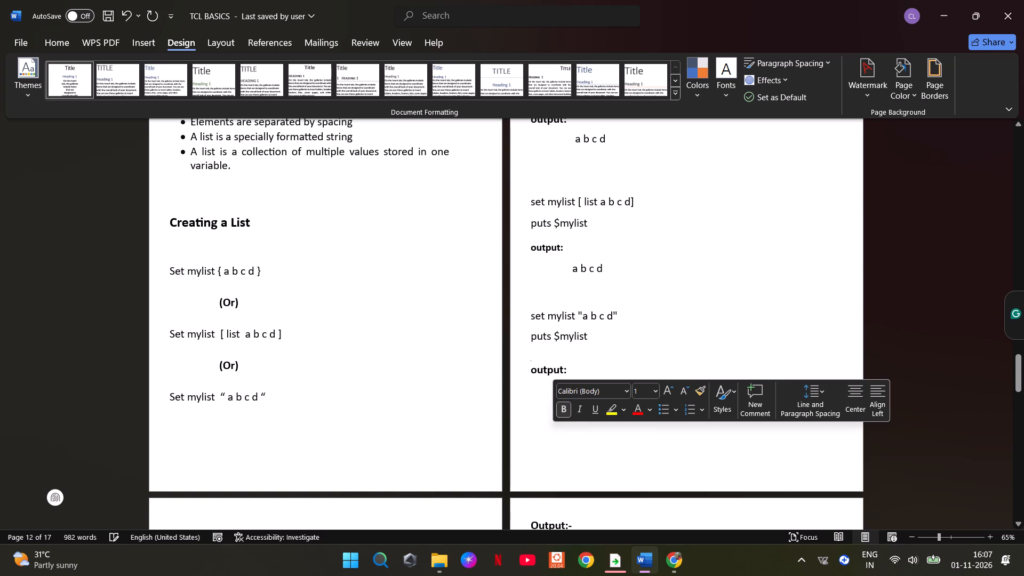
Delete one blank line between the third example's puts $mylist line and its "output:" label.
{"action": "left_click", "coordinate": [540, 356]}
{"action": "left_click", "coordinate": [536, 357]}
{"action": "left_click", "coordinate": [529, 365]}
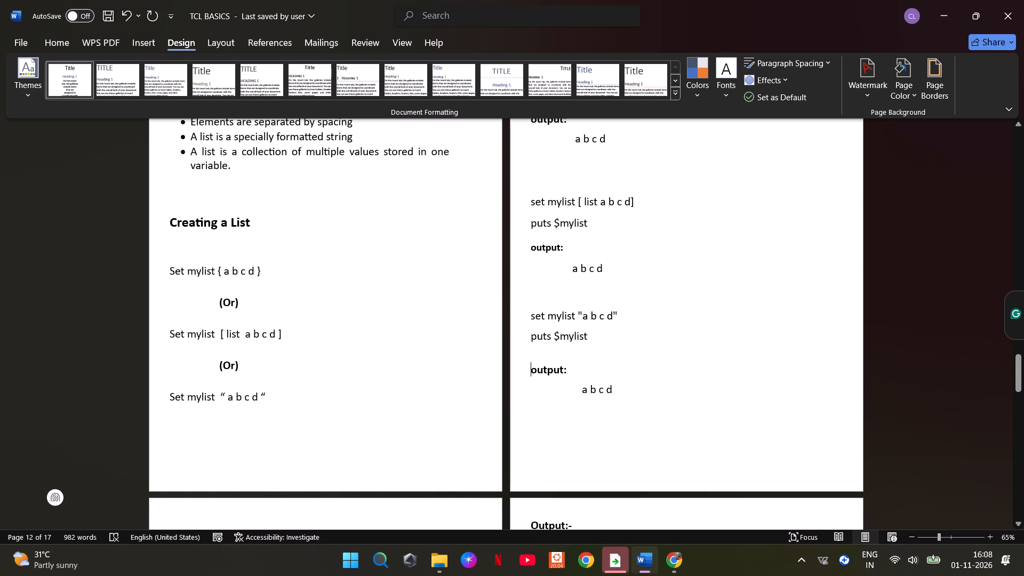
{"action": "left_click", "coordinate": [532, 363]}
{"action": "left_click", "coordinate": [532, 361]}
{"action": "key", "text": "BackSpace"}
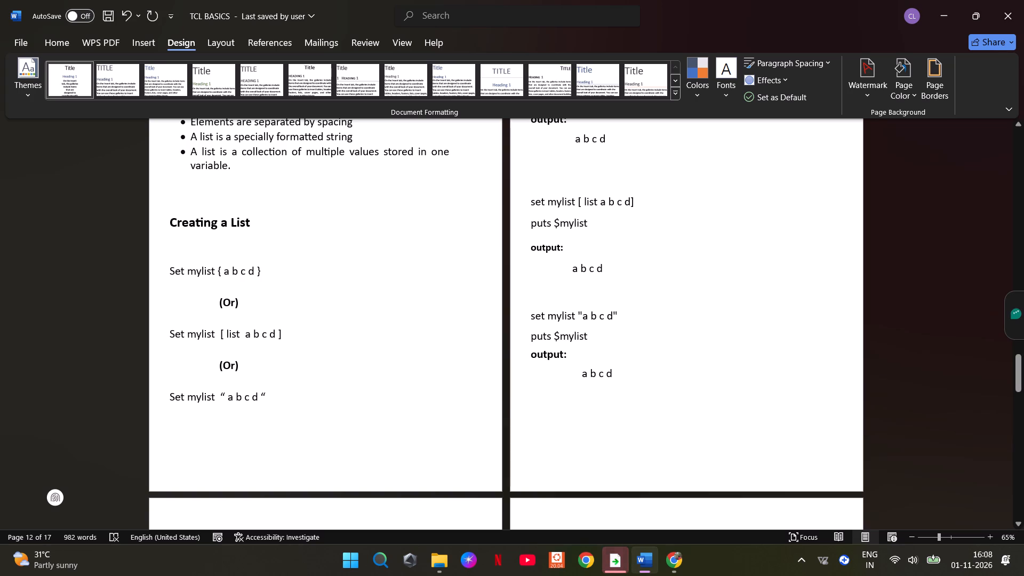
Insert a blank line below the third example's puts $mylist line and reduce that blank line's font size.
{"action": "left_click", "coordinate": [589, 339]}
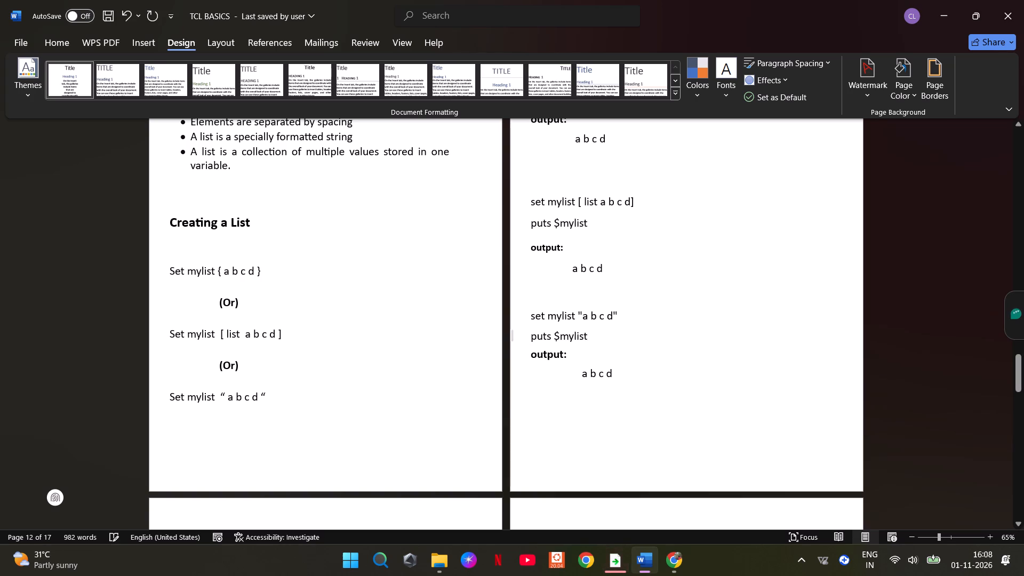
{"action": "key", "text": "Return"}
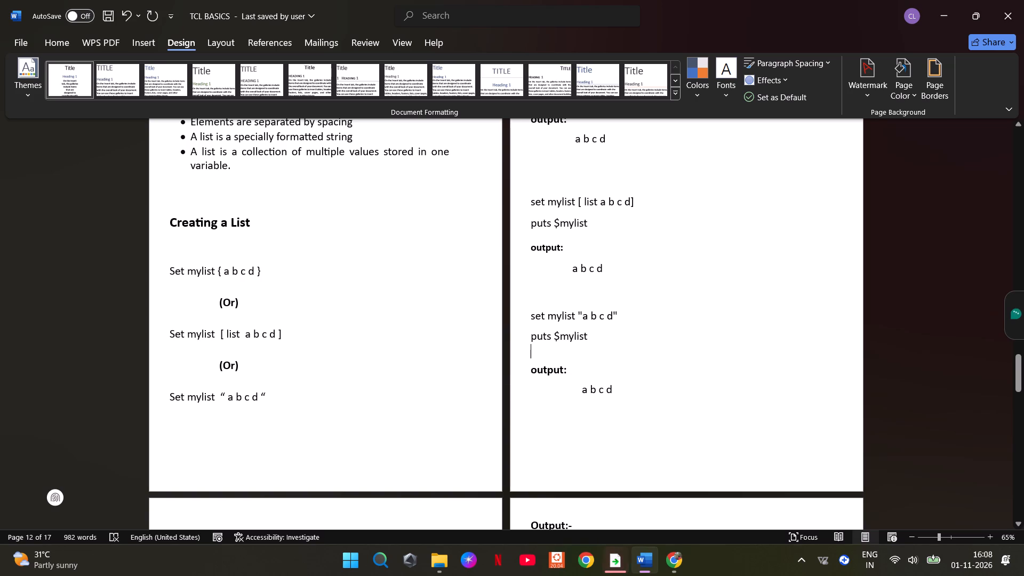
{"action": "left_click", "coordinate": [542, 354]}
{"action": "right_click", "coordinate": [542, 354]}
{"action": "triple_click", "coordinate": [676, 382]}
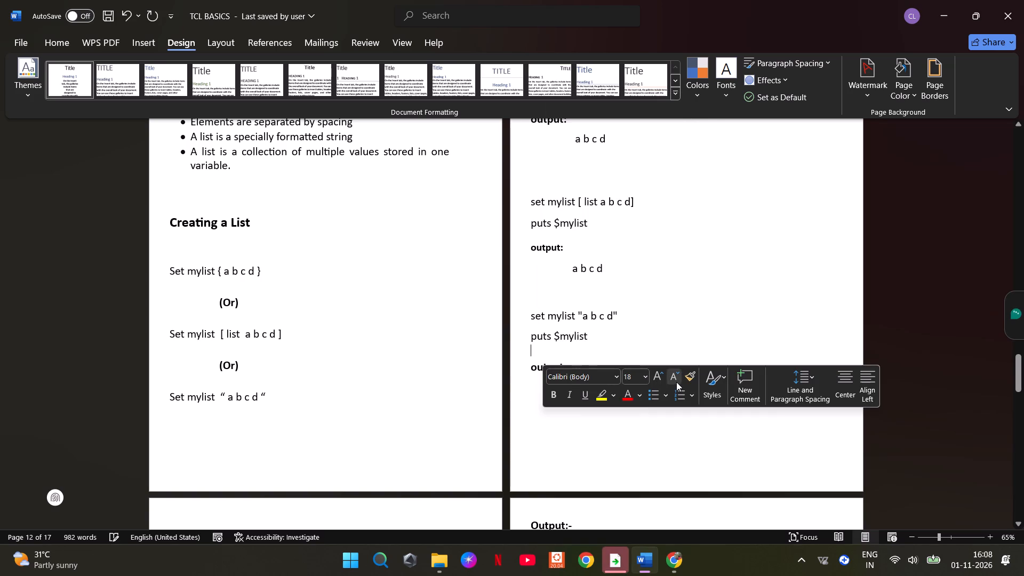
{"action": "double_click", "coordinate": [676, 382]}
{"action": "left_click", "coordinate": [666, 332]}
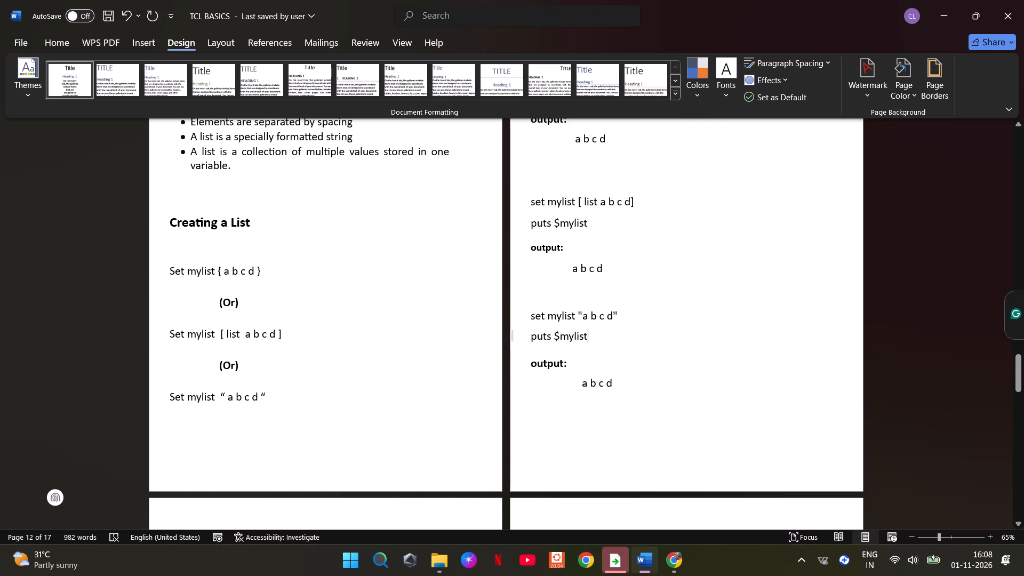
Make the keywords "puts" and "set" bold in the third example's code.
{"action": "left_click_drag", "start_coordinate": [552, 336], "coordinate": [527, 337]}
{"action": "left_click", "coordinate": [535, 320]}
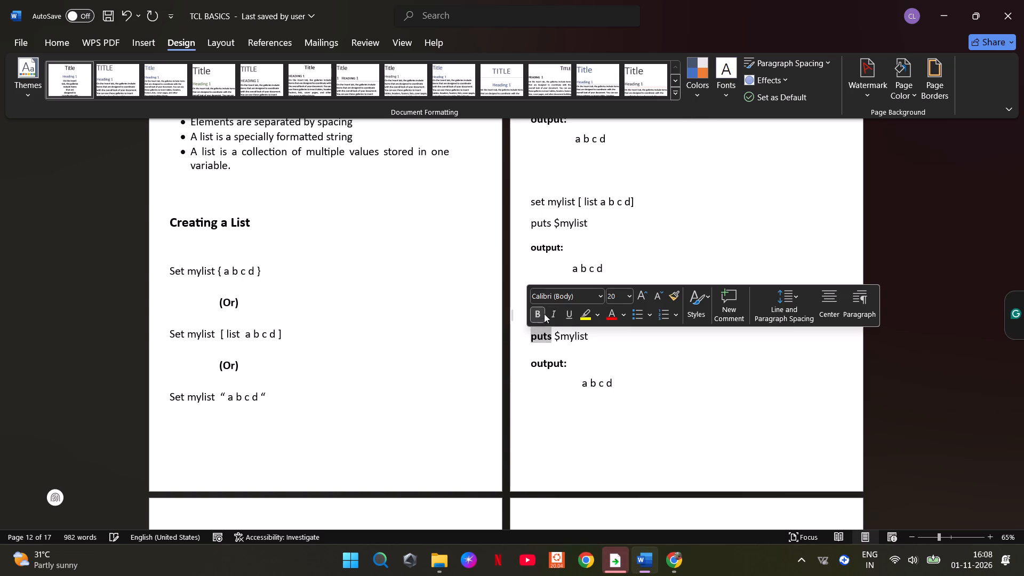
{"action": "left_click", "coordinate": [612, 357]}
{"action": "left_click_drag", "start_coordinate": [574, 316], "coordinate": [535, 323]}
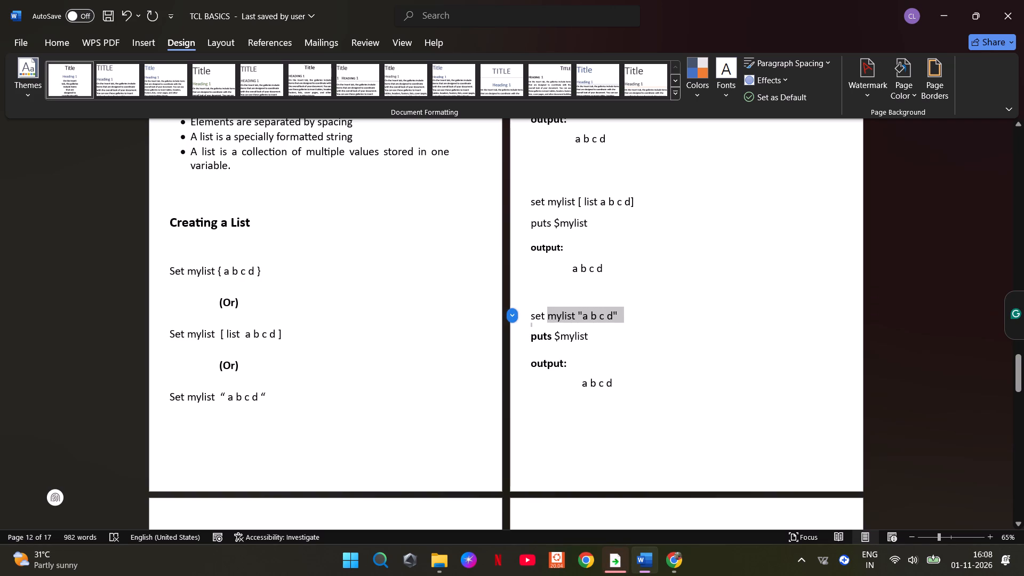
{"action": "left_click_drag", "start_coordinate": [535, 323], "coordinate": [535, 318]}
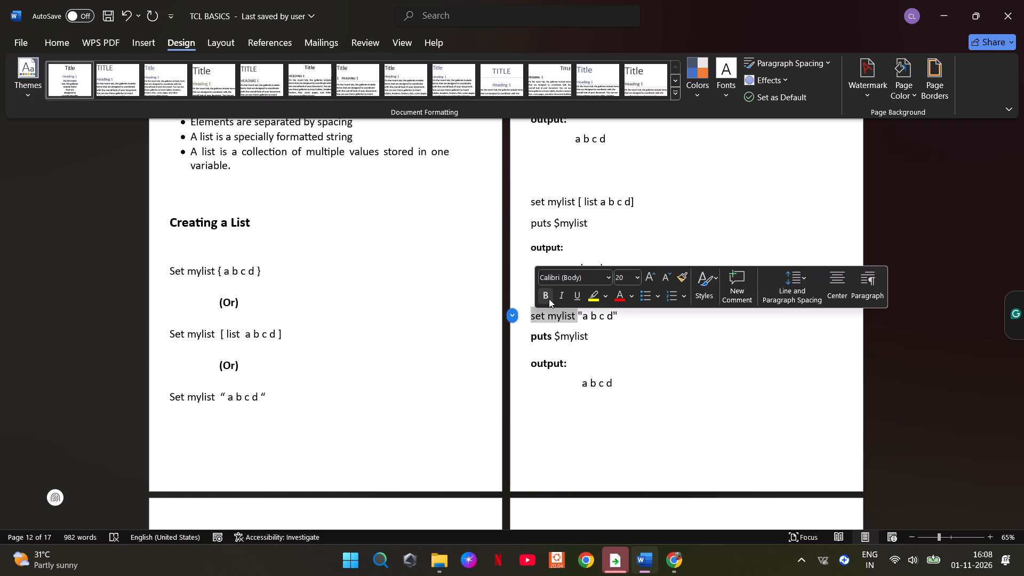
{"action": "left_click_drag", "start_coordinate": [683, 356], "coordinate": [671, 353]}
{"action": "left_click_drag", "start_coordinate": [546, 316], "coordinate": [521, 315]}
{"action": "left_click", "coordinate": [530, 295]}
{"action": "left_click_drag", "start_coordinate": [685, 357], "coordinate": [681, 357]}
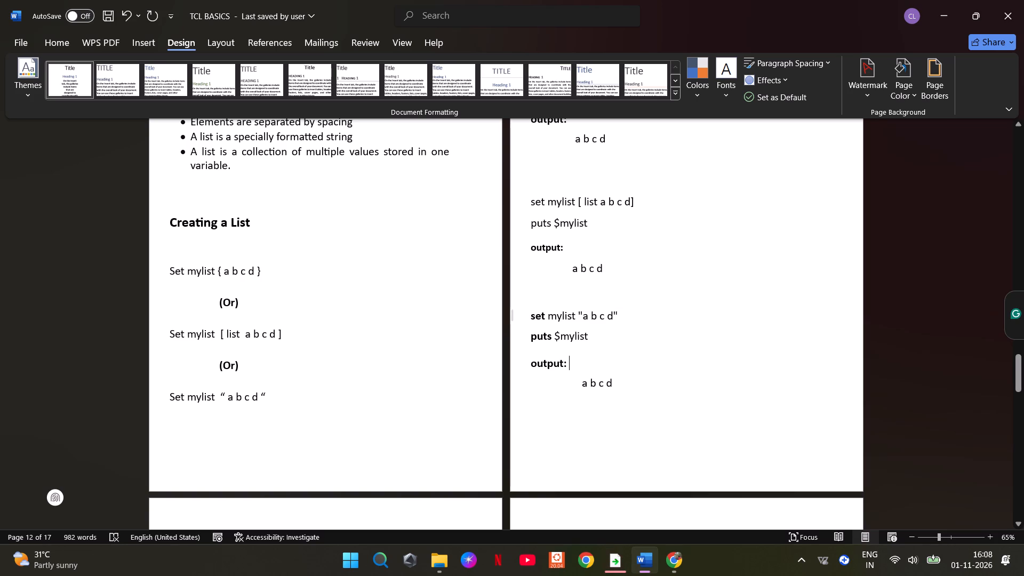
Make the keywords "set" and "puts" bold in the second example, set mylist [ list a b c d].
{"action": "scroll", "coordinate": [580, 283], "scroll_direction": "up", "scroll_amount": 2}
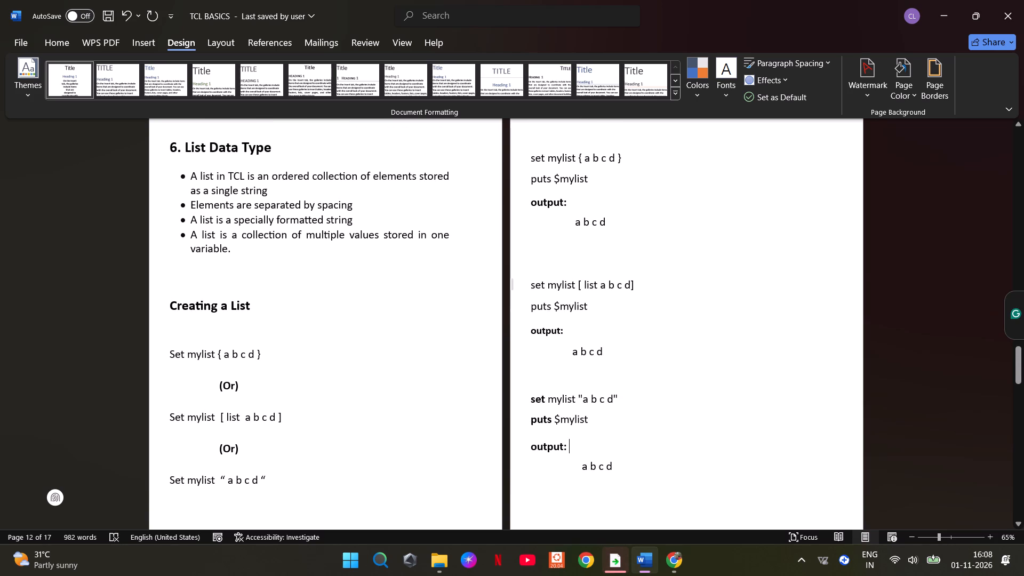
{"action": "left_click_drag", "start_coordinate": [548, 284], "coordinate": [530, 285]}
{"action": "left_click", "coordinate": [536, 263]}
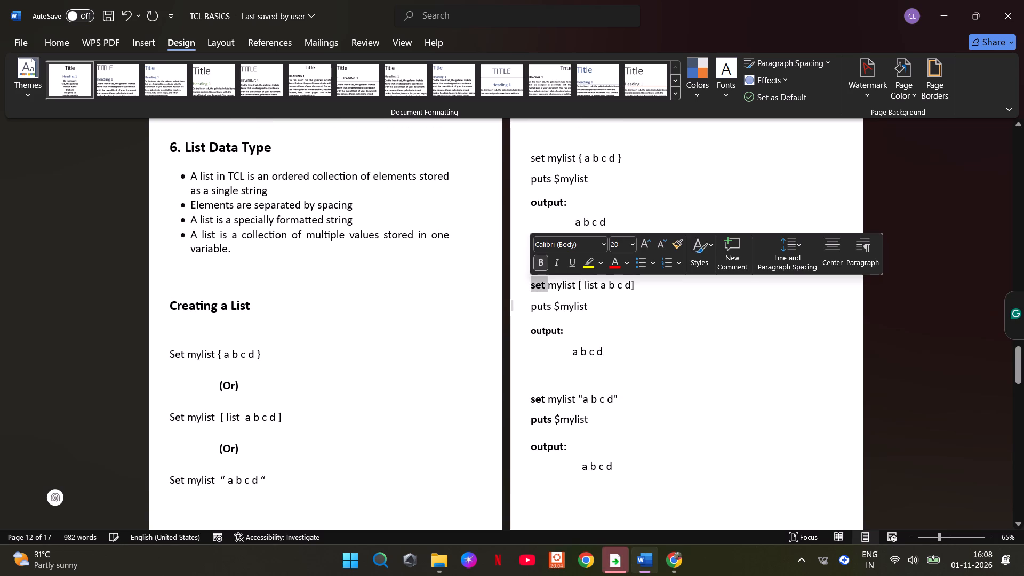
{"action": "left_click_drag", "start_coordinate": [549, 306], "coordinate": [531, 306]}
{"action": "left_click", "coordinate": [538, 285]}
{"action": "left_click", "coordinate": [605, 313]}
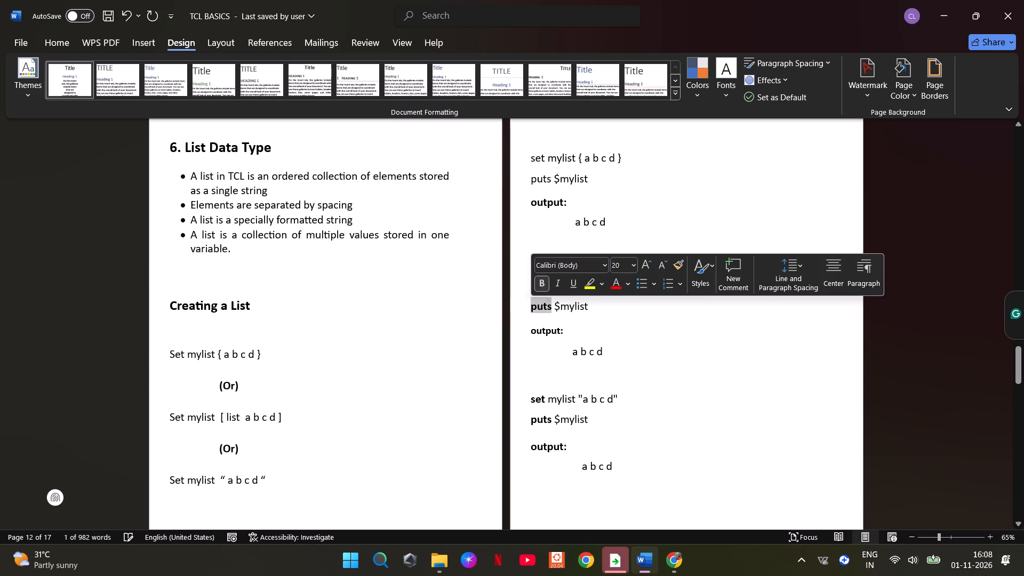
Make the keywords "puts" and "set" bold in the first example, set mylist { a b c d }.
{"action": "scroll", "coordinate": [596, 312], "scroll_direction": "up", "scroll_amount": 2}
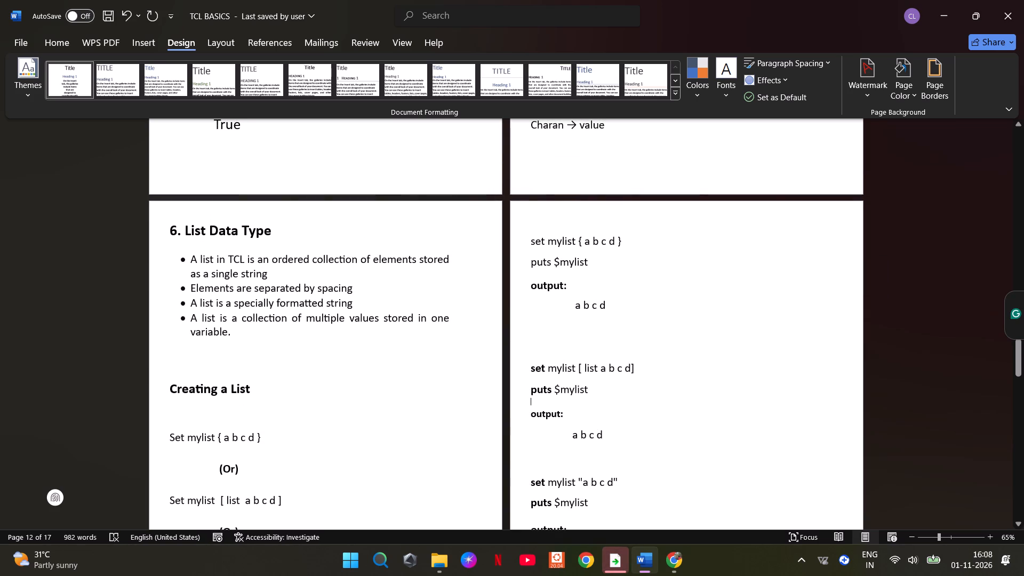
{"action": "left_click_drag", "start_coordinate": [551, 262], "coordinate": [532, 262]}
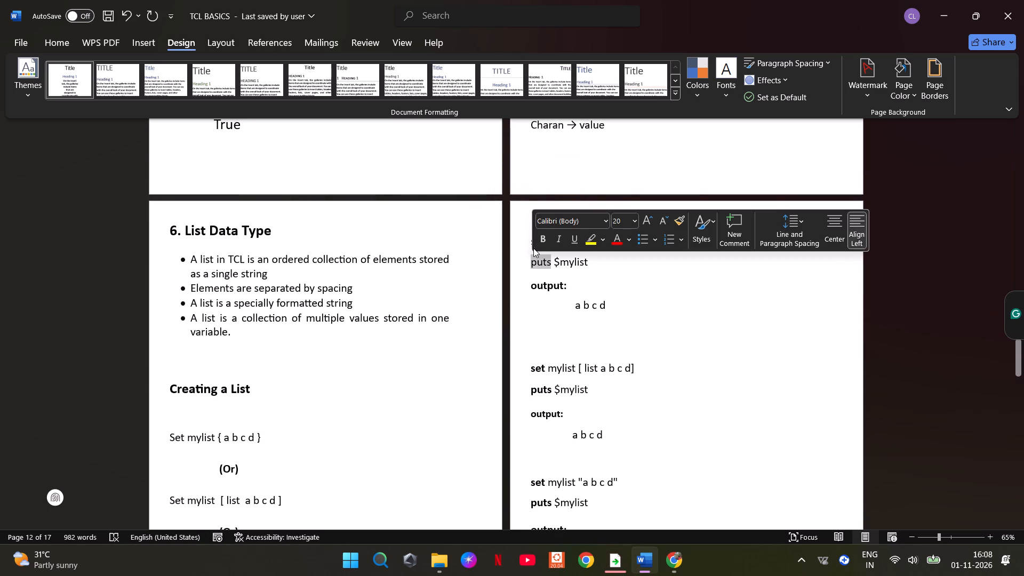
{"action": "left_click", "coordinate": [539, 240]}
{"action": "left_click", "coordinate": [521, 263]}
{"action": "left_click", "coordinate": [521, 266]}
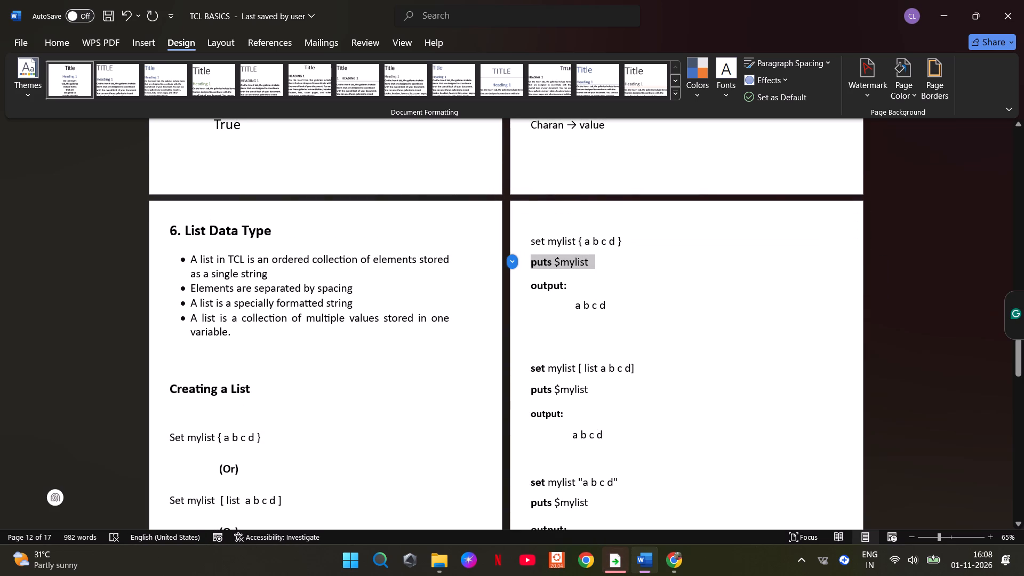
{"action": "left_click_drag", "start_coordinate": [545, 240], "coordinate": [529, 242]}
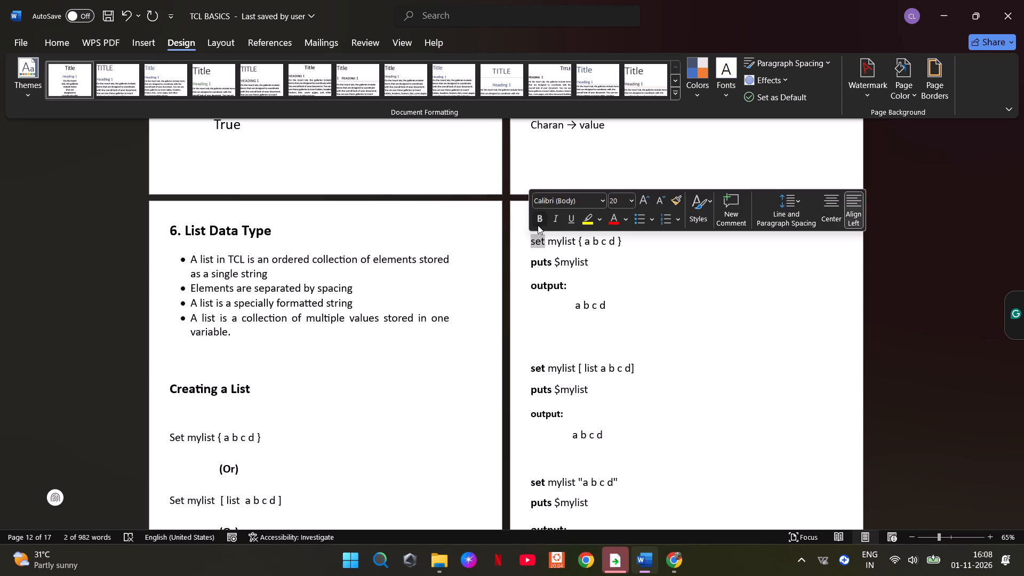
{"action": "left_click", "coordinate": [538, 225]}
{"action": "left_click", "coordinate": [635, 303]}
Add two blank lines above the third example to separate it further from the second example's result.
{"action": "scroll", "coordinate": [630, 308], "scroll_direction": "down", "scroll_amount": 2}
{"action": "scroll", "coordinate": [590, 290], "scroll_direction": "down", "scroll_amount": 1}
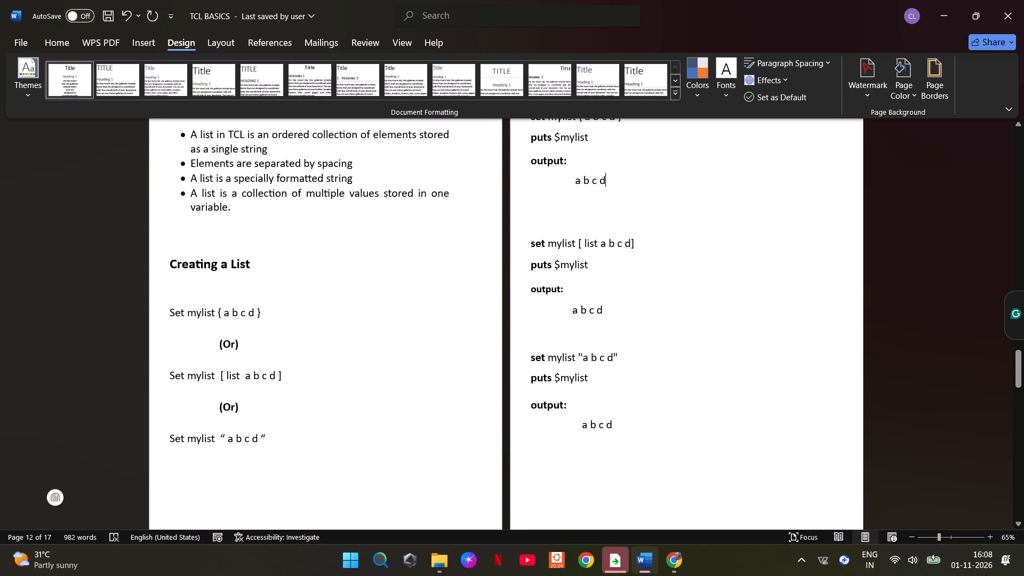
{"action": "scroll", "coordinate": [590, 290], "scroll_direction": "down", "scroll_amount": 2}
{"action": "scroll", "coordinate": [590, 290], "scroll_direction": "up", "scroll_amount": 4}
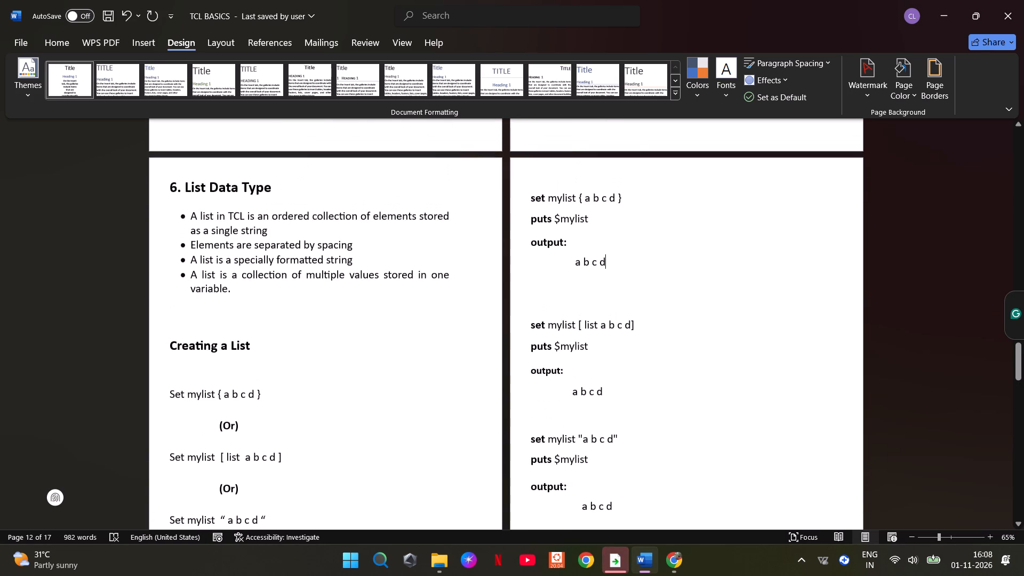
{"action": "scroll", "coordinate": [592, 300], "scroll_direction": "down", "scroll_amount": 2}
{"action": "left_click", "coordinate": [535, 333]}
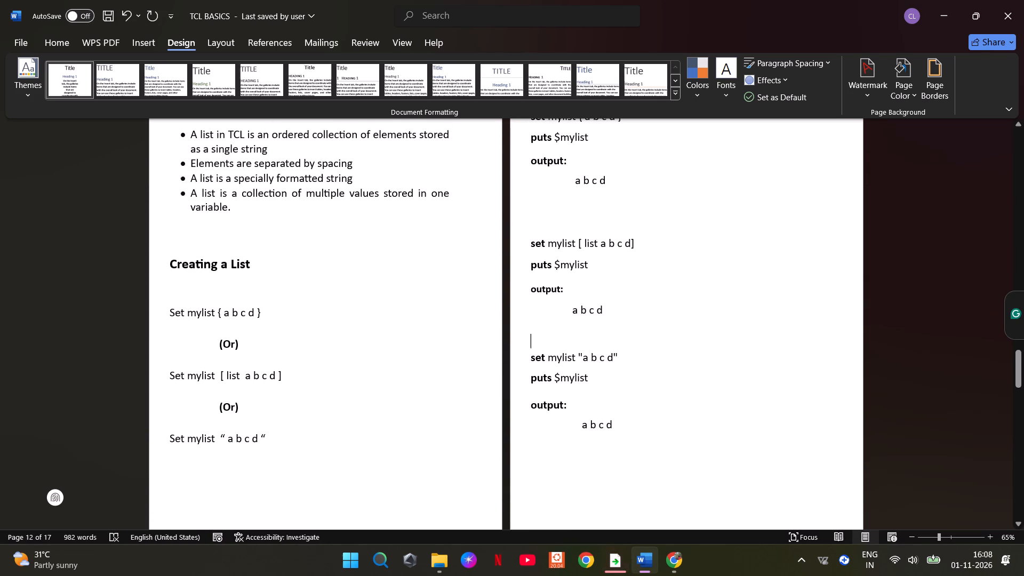
{"action": "key", "text": "Return"}
{"action": "key", "text": "Return"}
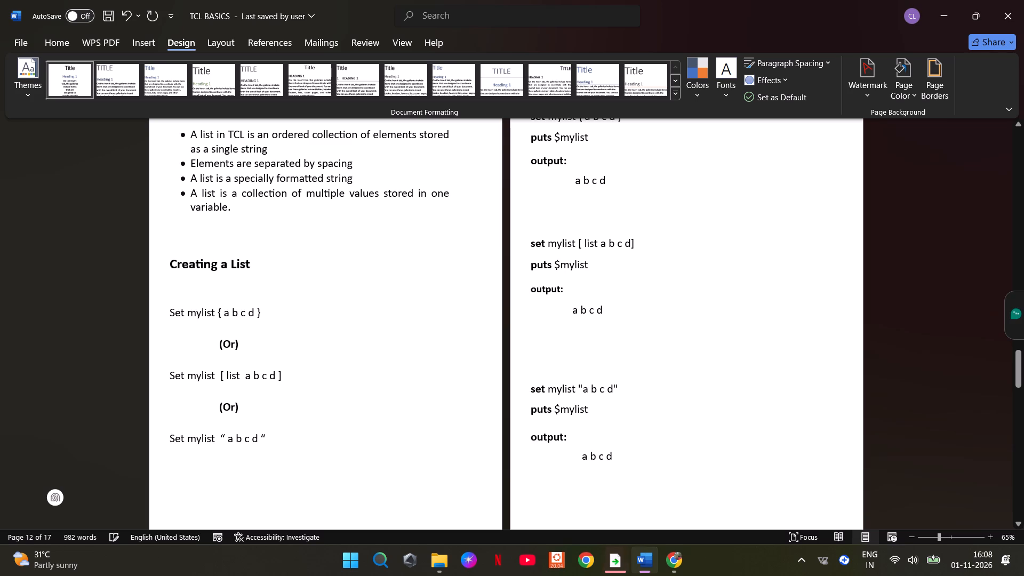
{"action": "key", "text": "BackSpace"}
{"action": "key", "text": "Return"}
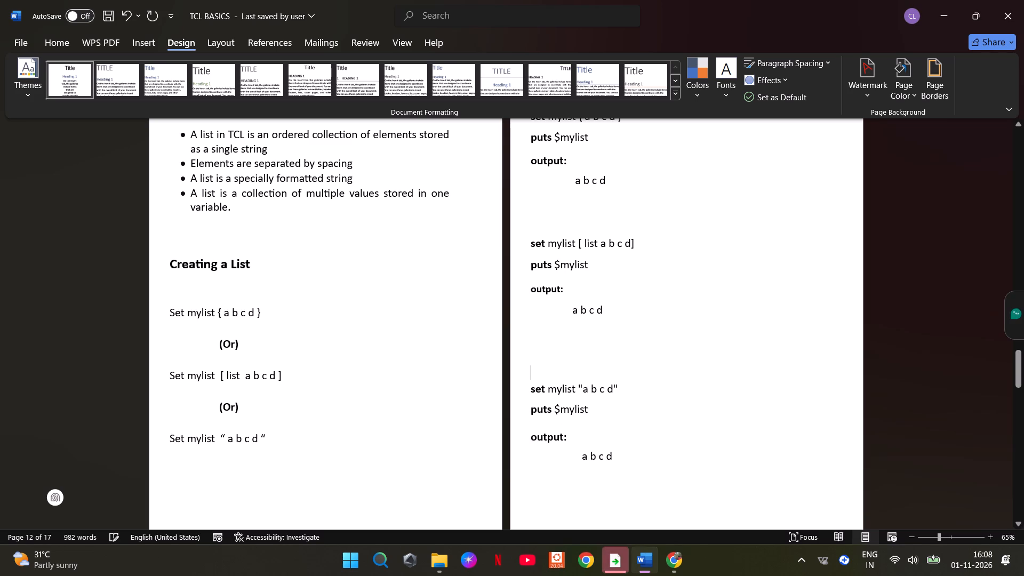
Add two blank lines at the top of the examples page, above the first set mylist line.
{"action": "scroll", "coordinate": [611, 359], "scroll_direction": "up", "scroll_amount": 5}
{"action": "left_click", "coordinate": [543, 305]}
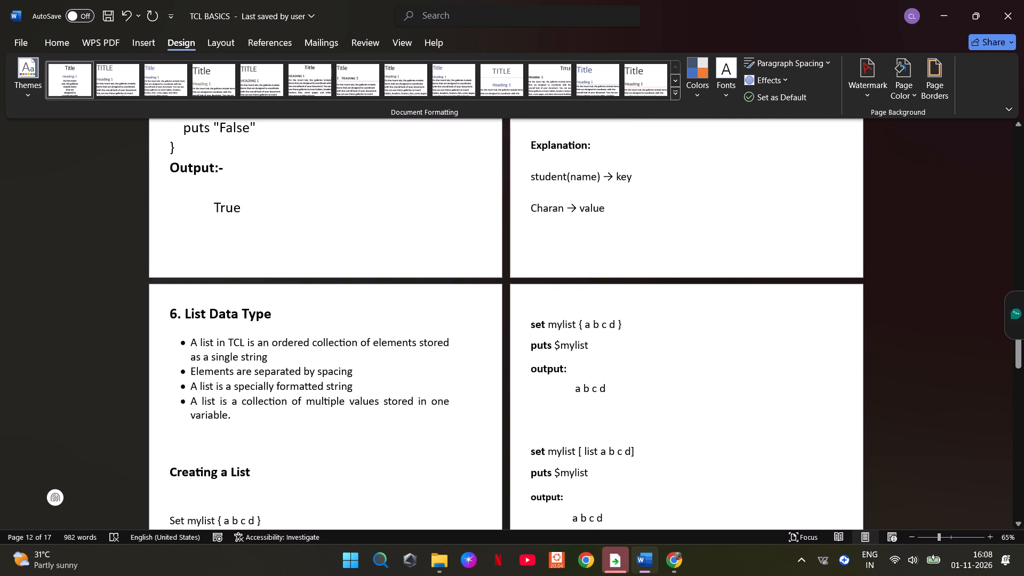
{"action": "key", "text": "Return"}
{"action": "key", "text": "Return"}
{"action": "scroll", "coordinate": [649, 336], "scroll_direction": "down", "scroll_amount": 5}
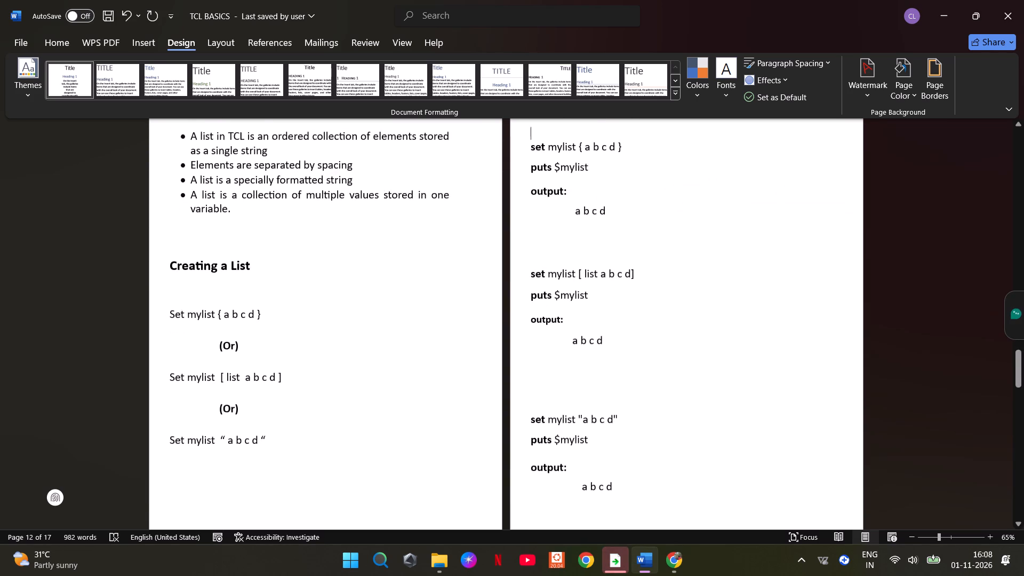
Delete one blank line above the first example, set mylist { a b c d }, at the top of the examples page.
{"action": "scroll", "coordinate": [649, 336], "scroll_direction": "down", "scroll_amount": 1}
{"action": "scroll", "coordinate": [595, 351], "scroll_direction": "up", "scroll_amount": 1}
{"action": "scroll", "coordinate": [551, 273], "scroll_direction": "up", "scroll_amount": 2}
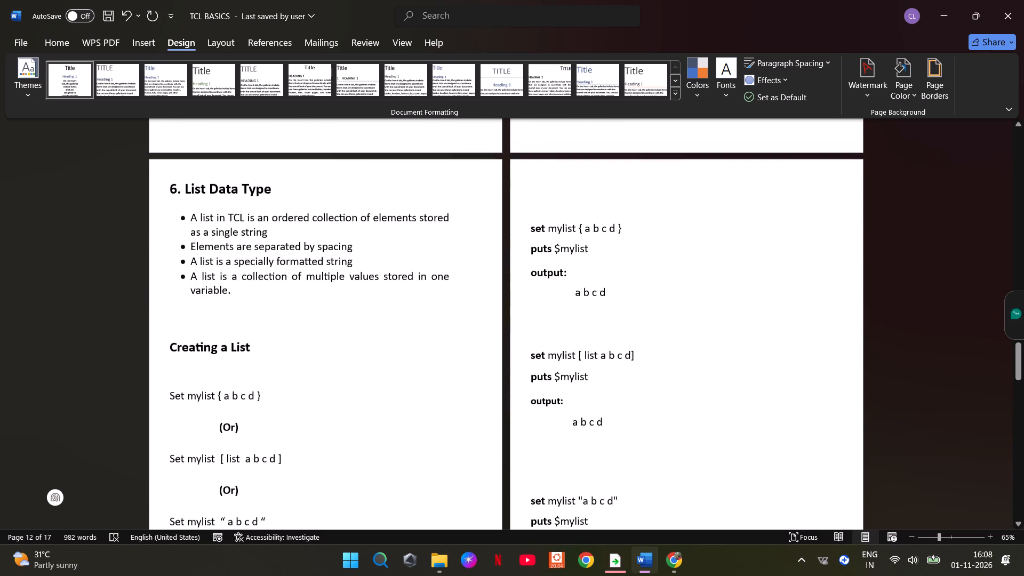
{"action": "left_click", "coordinate": [530, 215]}
{"action": "right_click", "coordinate": [530, 215]}
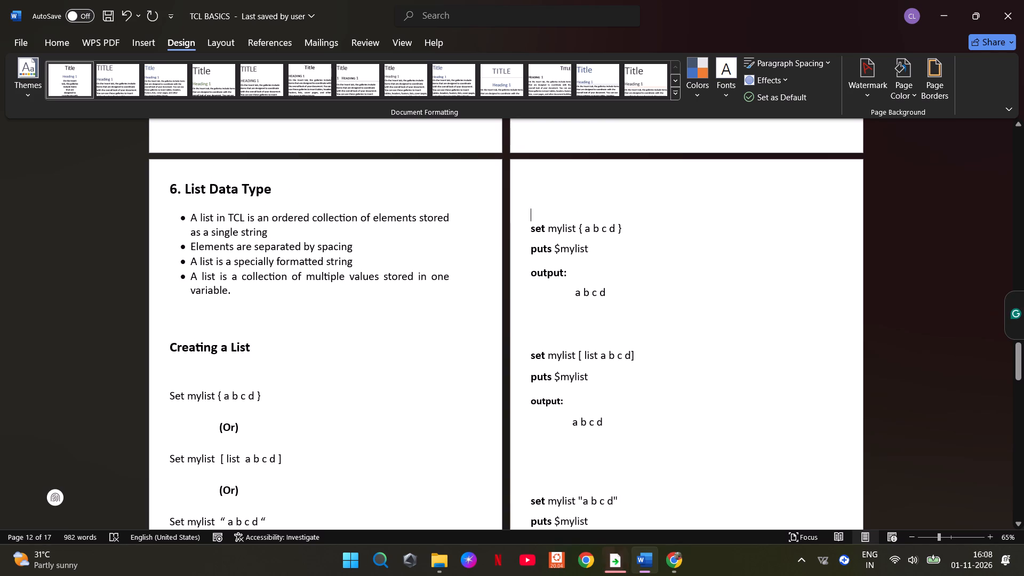
{"action": "key", "text": "BackSpace"}
Shrink the font size of the blank line above the third example, set mylist "a b c d", to tighten its spacing.
{"action": "scroll", "coordinate": [671, 287], "scroll_direction": "down", "scroll_amount": 2}
{"action": "left_click", "coordinate": [545, 372]}
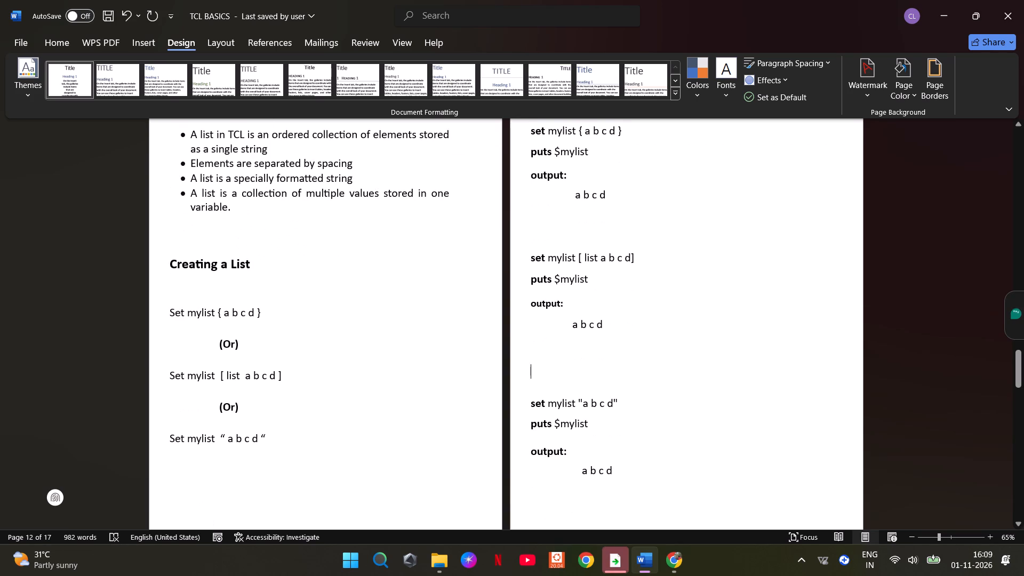
{"action": "right_click", "coordinate": [545, 372]}
{"action": "left_click", "coordinate": [676, 389]}
{"action": "triple_click", "coordinate": [679, 394]}
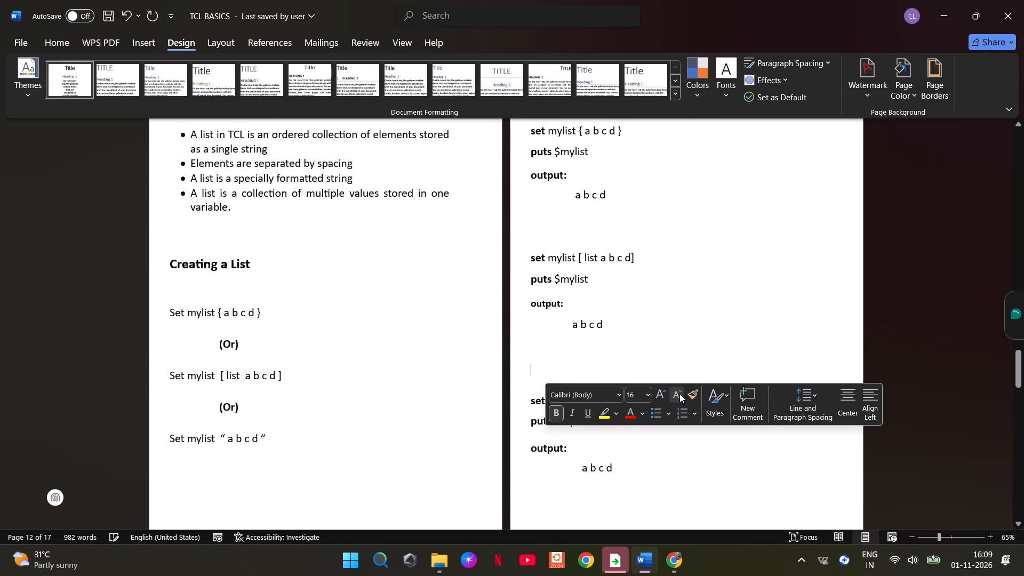
{"action": "triple_click", "coordinate": [679, 394]}
{"action": "left_click", "coordinate": [679, 394]}
{"action": "left_click", "coordinate": [626, 351]}
Review the spacing between the three list creation examples and their outputs on the examples page.
{"action": "scroll", "coordinate": [626, 351], "scroll_direction": "down", "scroll_amount": 2}
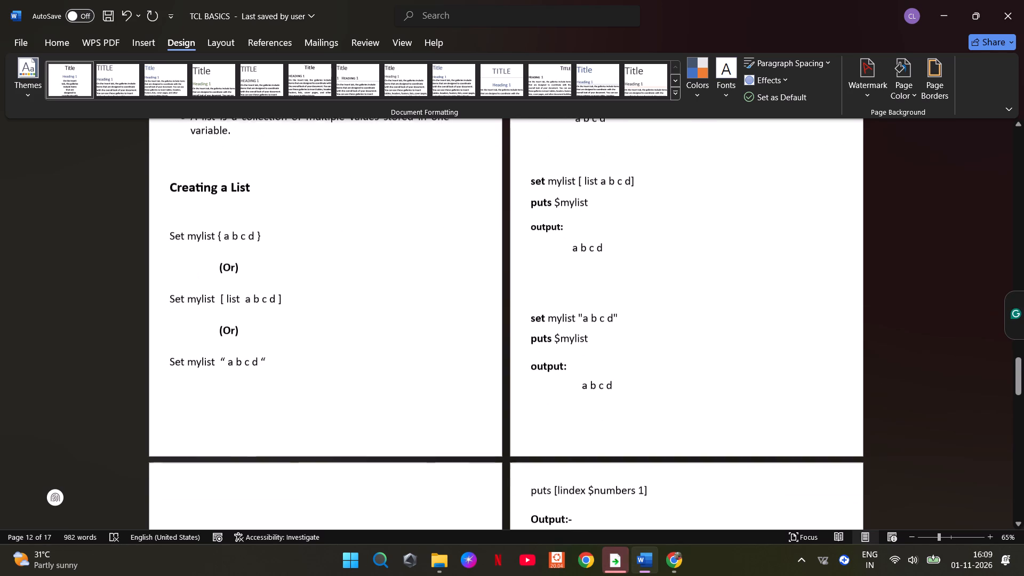
{"action": "scroll", "coordinate": [621, 350], "scroll_direction": "down", "scroll_amount": 2}
{"action": "scroll", "coordinate": [621, 350], "scroll_direction": "up", "scroll_amount": 3}
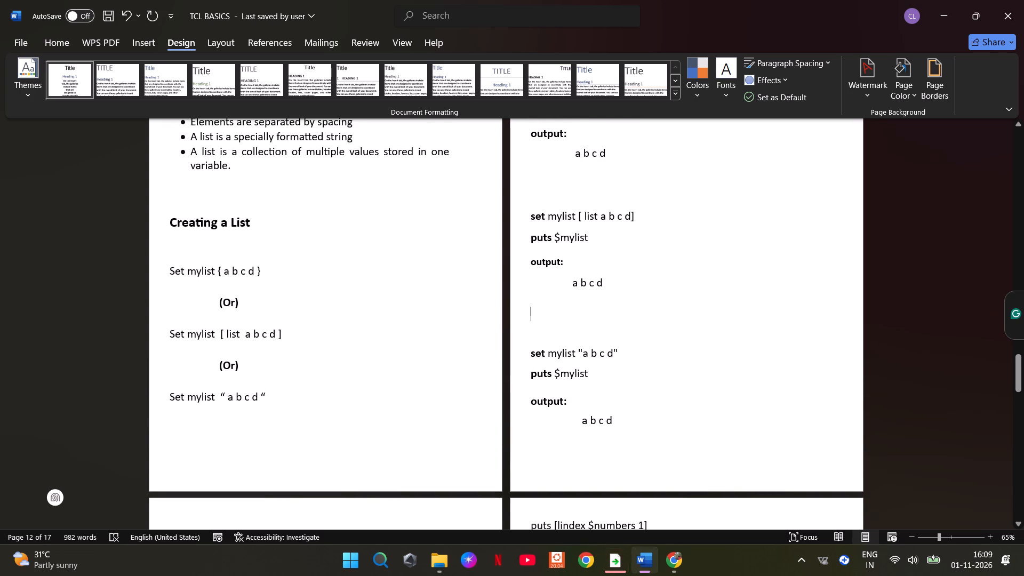
{"action": "scroll", "coordinate": [647, 324], "scroll_direction": "up", "scroll_amount": 3}
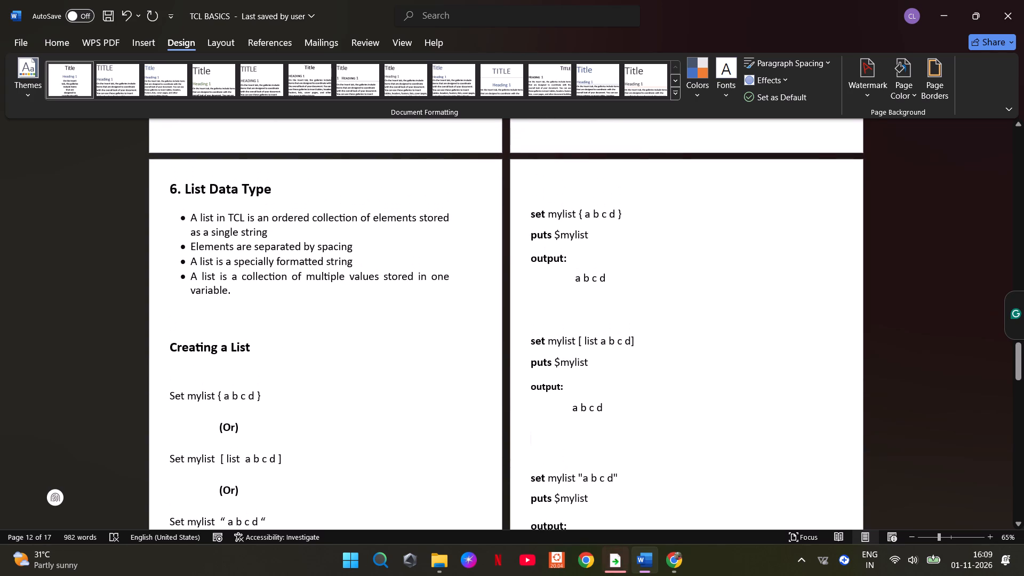
{"action": "scroll", "coordinate": [556, 321], "scroll_direction": "down", "scroll_amount": 3}
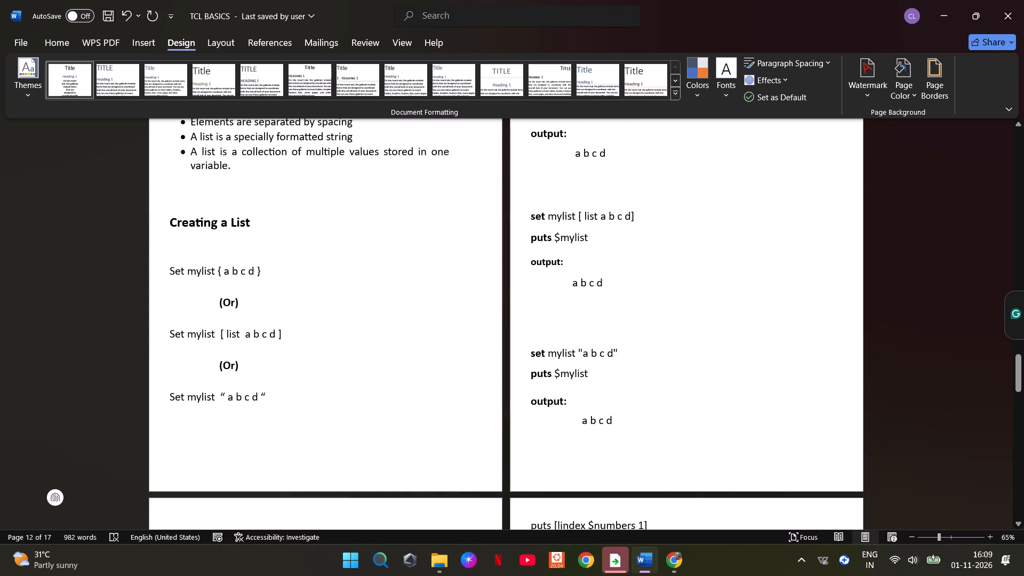
{"action": "scroll", "coordinate": [571, 250], "scroll_direction": "up", "scroll_amount": 2}
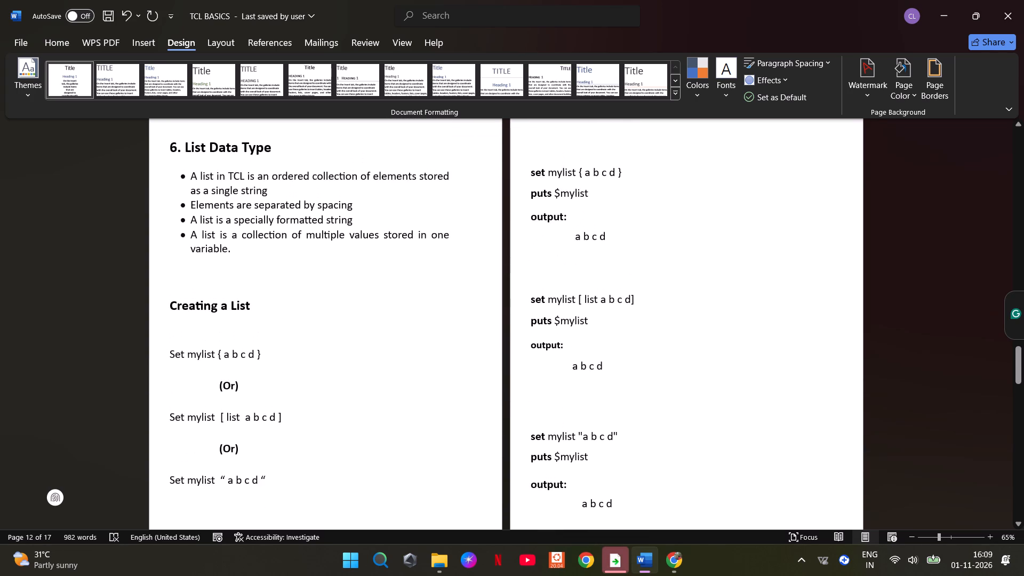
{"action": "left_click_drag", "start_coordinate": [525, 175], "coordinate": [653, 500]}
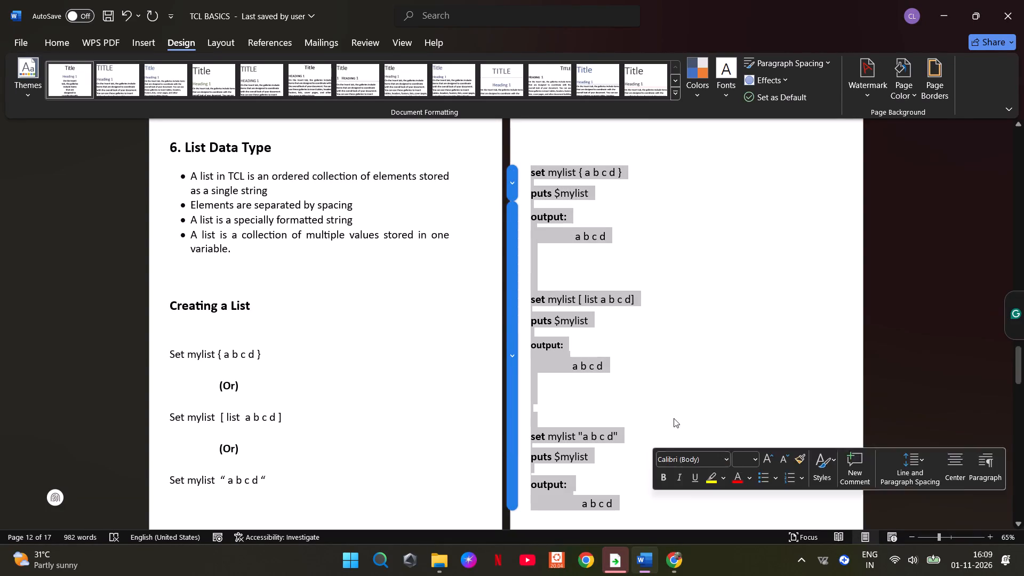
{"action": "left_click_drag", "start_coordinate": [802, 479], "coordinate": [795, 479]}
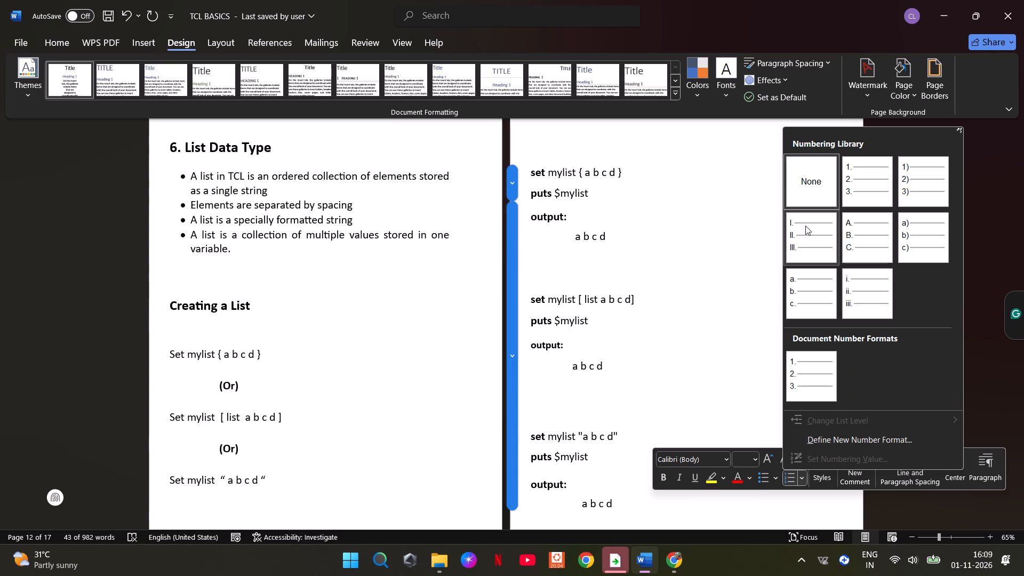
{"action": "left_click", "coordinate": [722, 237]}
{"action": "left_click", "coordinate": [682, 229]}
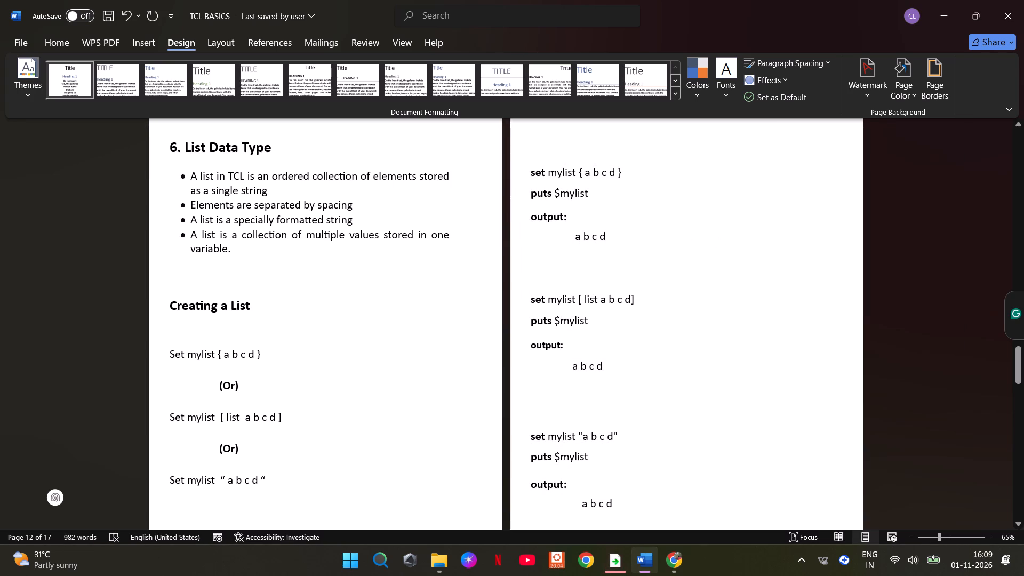
Delete the surplus blank lines above the "Example;-" heading of the set numbers {10 20 30 40} example, leaving one at the page top.
{"action": "scroll", "coordinate": [617, 312], "scroll_direction": "down", "scroll_amount": 2}
{"action": "scroll", "coordinate": [617, 312], "scroll_direction": "up", "scroll_amount": 1}
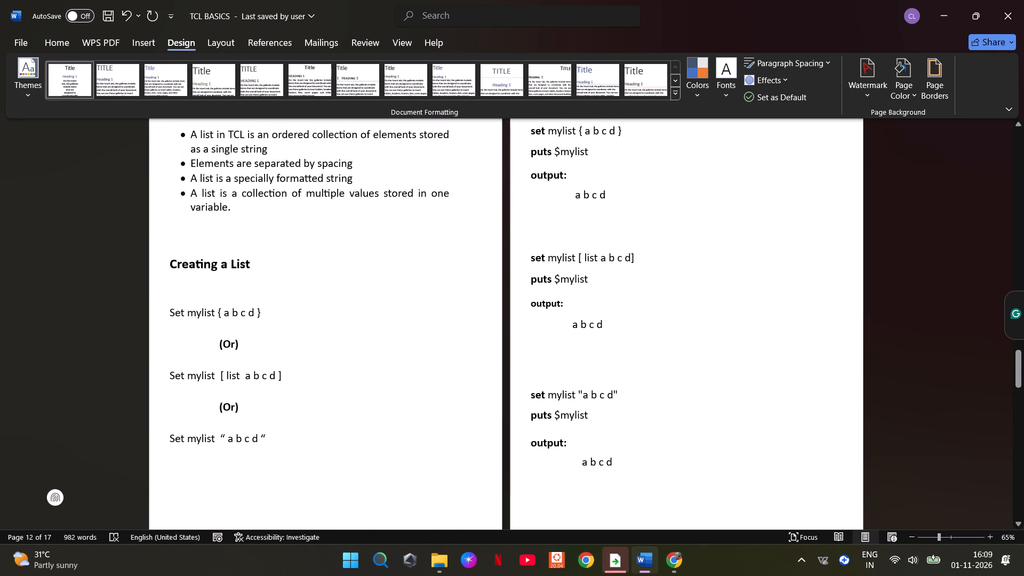
{"action": "scroll", "coordinate": [617, 312], "scroll_direction": "up", "scroll_amount": 3}
{"action": "scroll", "coordinate": [617, 312], "scroll_direction": "down", "scroll_amount": 3}
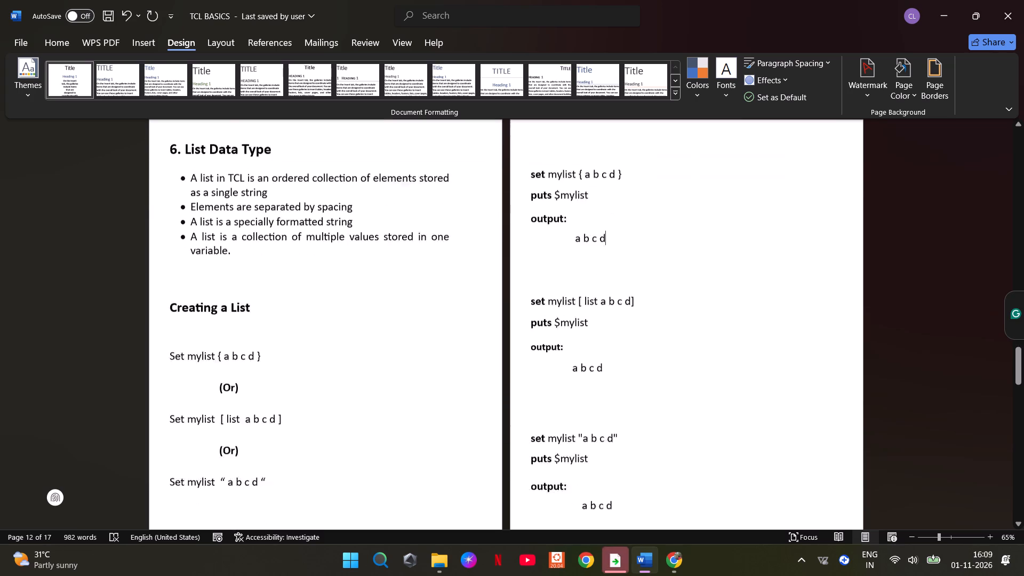
{"action": "scroll", "coordinate": [617, 312], "scroll_direction": "down", "scroll_amount": 2}
{"action": "scroll", "coordinate": [617, 312], "scroll_direction": "up", "scroll_amount": 2}
{"action": "scroll", "coordinate": [617, 312], "scroll_direction": "down", "scroll_amount": 7}
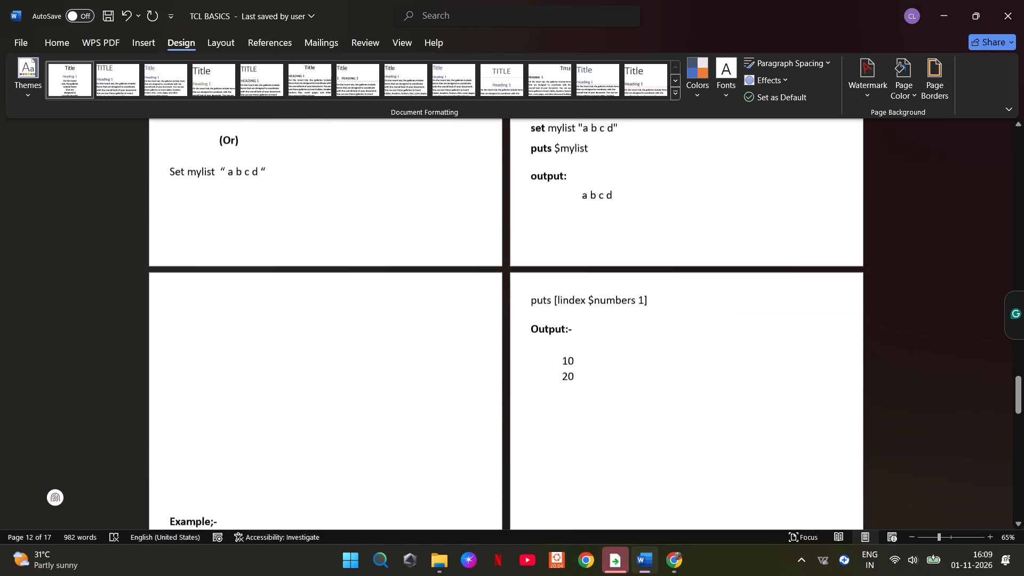
{"action": "scroll", "coordinate": [617, 312], "scroll_direction": "down", "scroll_amount": 6}
{"action": "scroll", "coordinate": [399, 334], "scroll_direction": "up", "scroll_amount": 2}
{"action": "left_click", "coordinate": [194, 313]}
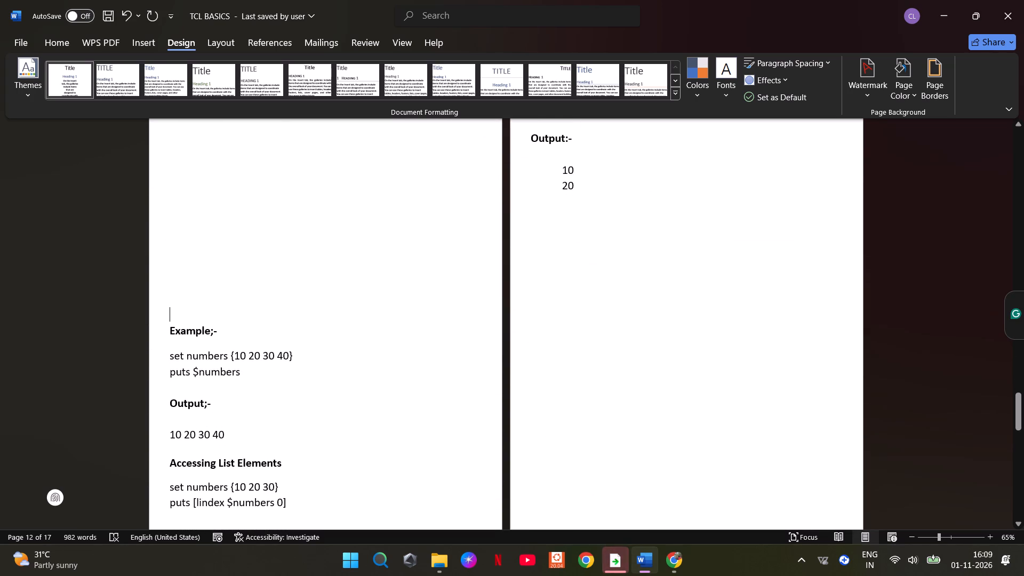
{"action": "key", "text": "BackSpace"}
{"action": "key", "text": "BackSpace"}
{"action": "key", "text": "BackSpace"}
{"action": "key", "text": "BackSpace"}
{"action": "key", "text": "BackSpace"}
{"action": "key", "text": "BackSpace"}
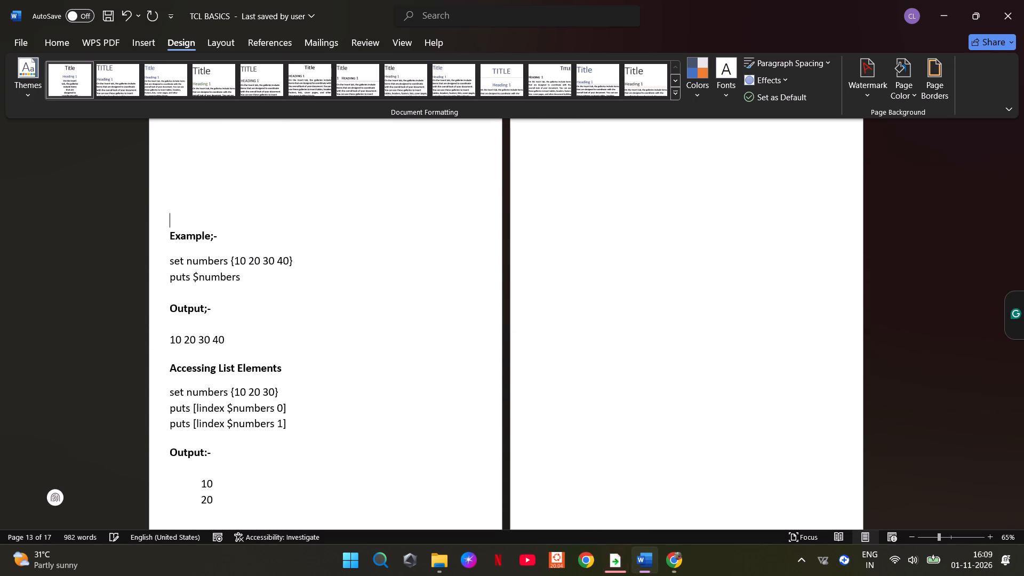
{"action": "key", "text": "BackSpace"}
{"action": "key", "text": "BackSpace"}
{"action": "key", "text": "BackSpace"}
{"action": "key", "text": "BackSpace"}
{"action": "key", "text": "BackSpace"}
{"action": "key", "text": "BackSpace"}
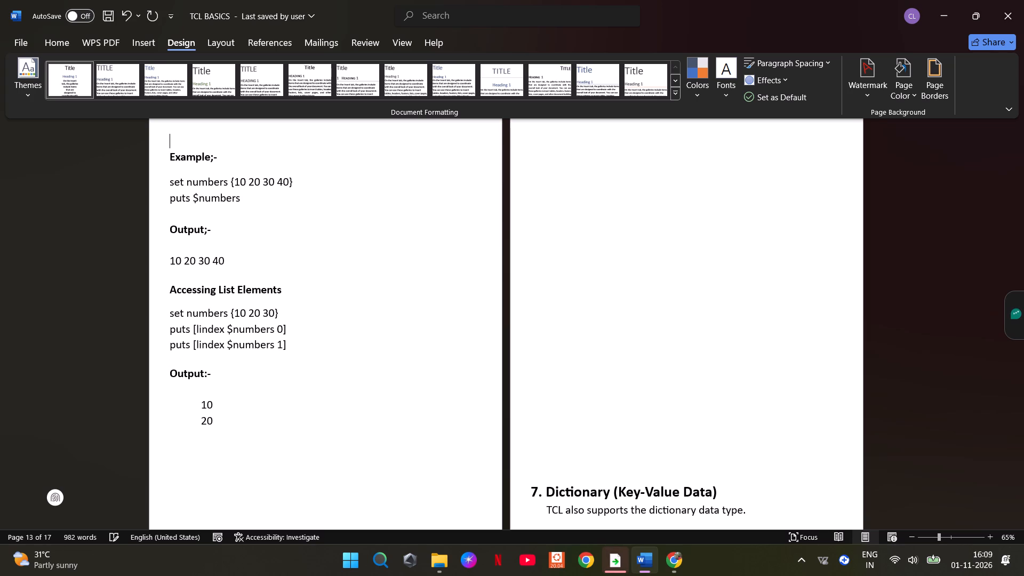
{"action": "scroll", "coordinate": [288, 516], "scroll_direction": "up", "scroll_amount": 7}
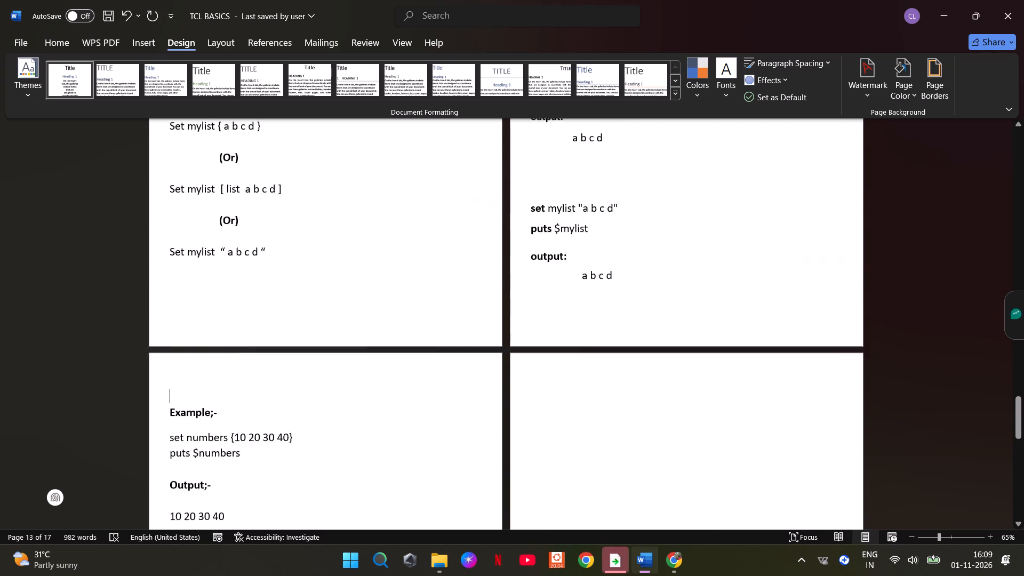
{"action": "scroll", "coordinate": [474, 427], "scroll_direction": "up", "scroll_amount": 2}
{"action": "scroll", "coordinate": [474, 427], "scroll_direction": "down", "scroll_amount": 3}
{"action": "key", "text": "BackSpace"}
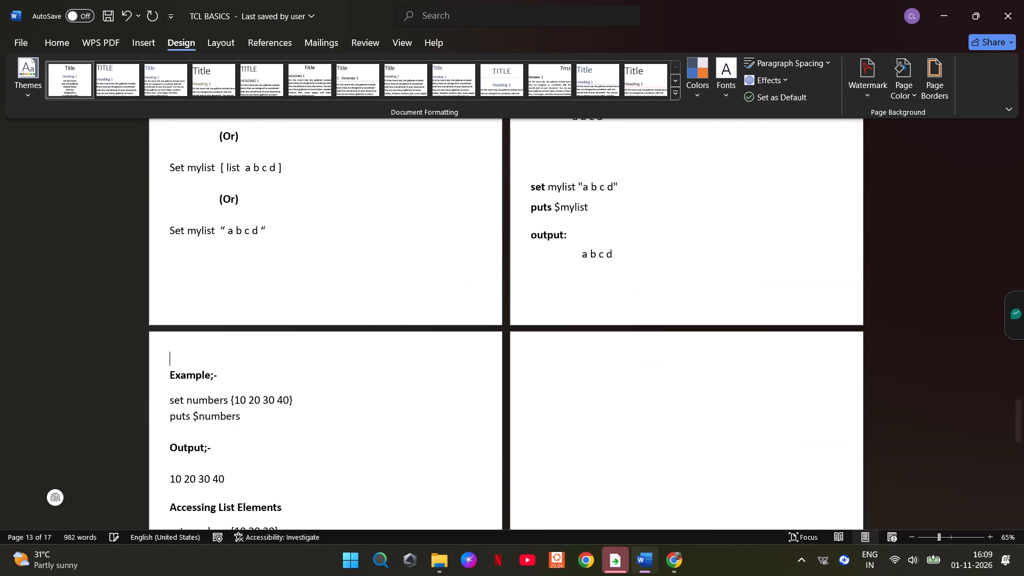
Reduce the indent of the third example's output, a b c d, by one space.
{"action": "scroll", "coordinate": [658, 426], "scroll_direction": "down", "scroll_amount": 2}
{"action": "scroll", "coordinate": [569, 418], "scroll_direction": "down", "scroll_amount": 4}
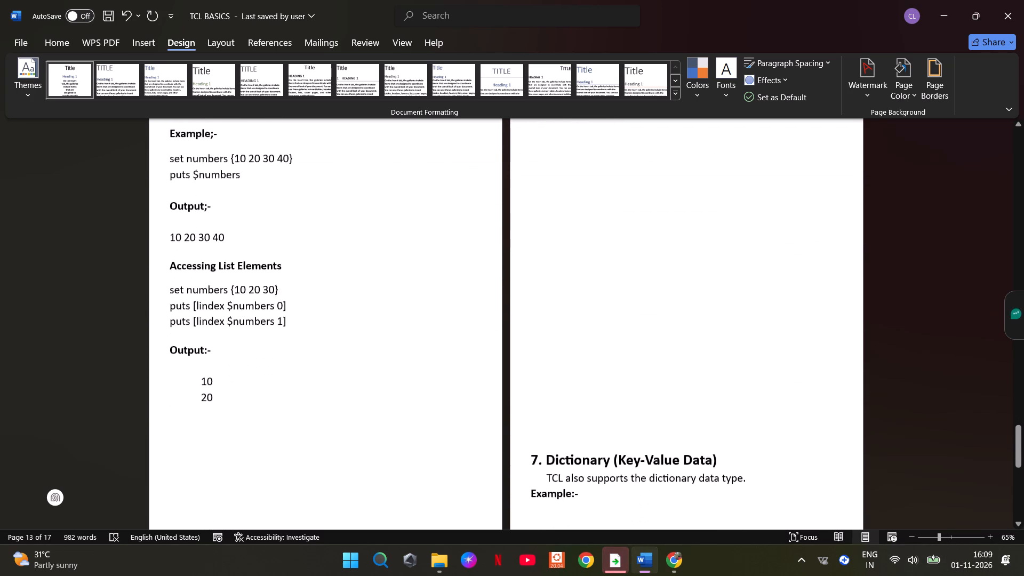
{"action": "scroll", "coordinate": [563, 415], "scroll_direction": "up", "scroll_amount": 11}
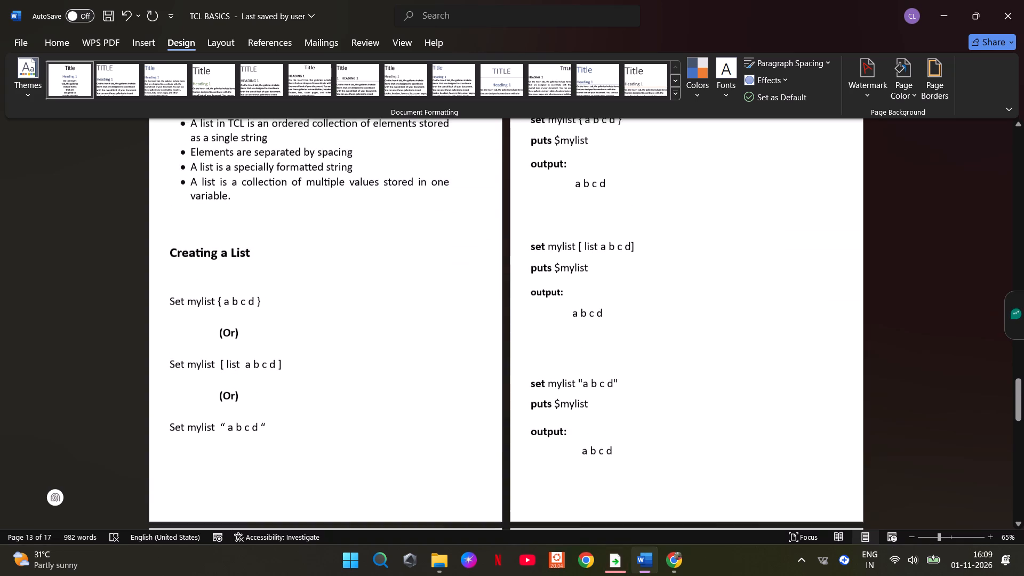
{"action": "left_click", "coordinate": [581, 467]}
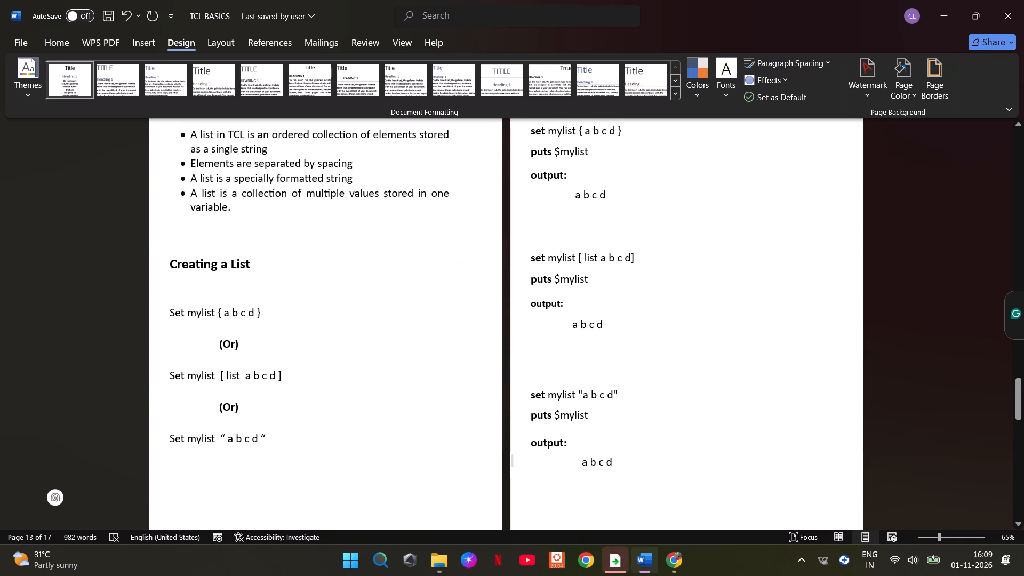
{"action": "key", "text": "BackSpace"}
{"action": "key", "text": "BackSpace"}
{"action": "key", "text": "space"}
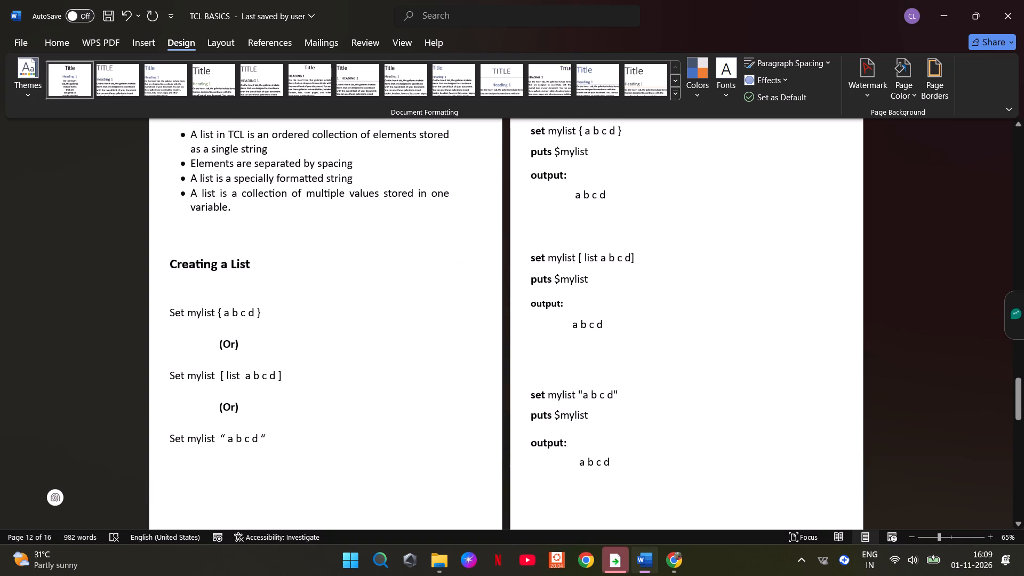
Save the document.
{"action": "left_click", "coordinate": [111, 22]}
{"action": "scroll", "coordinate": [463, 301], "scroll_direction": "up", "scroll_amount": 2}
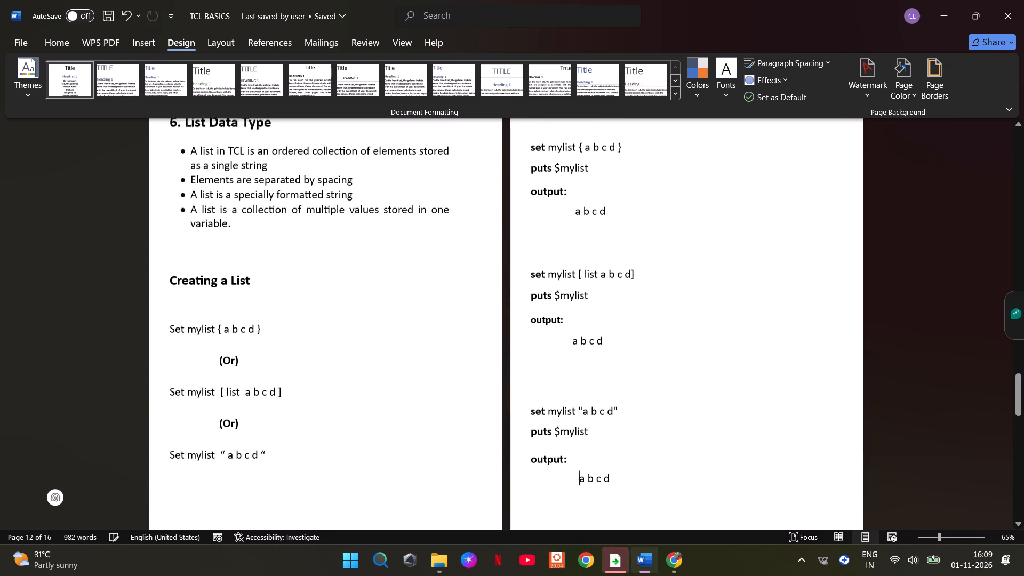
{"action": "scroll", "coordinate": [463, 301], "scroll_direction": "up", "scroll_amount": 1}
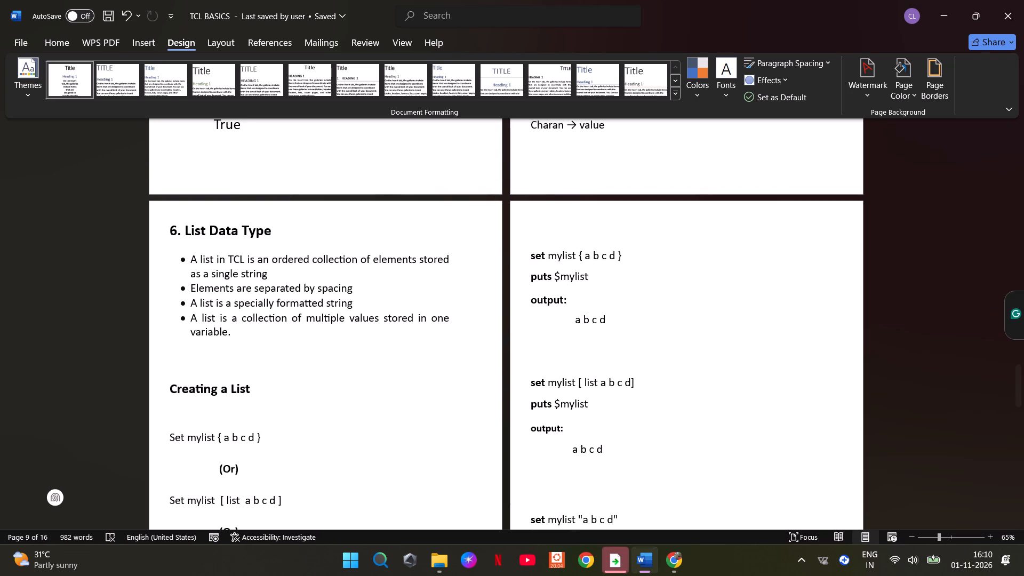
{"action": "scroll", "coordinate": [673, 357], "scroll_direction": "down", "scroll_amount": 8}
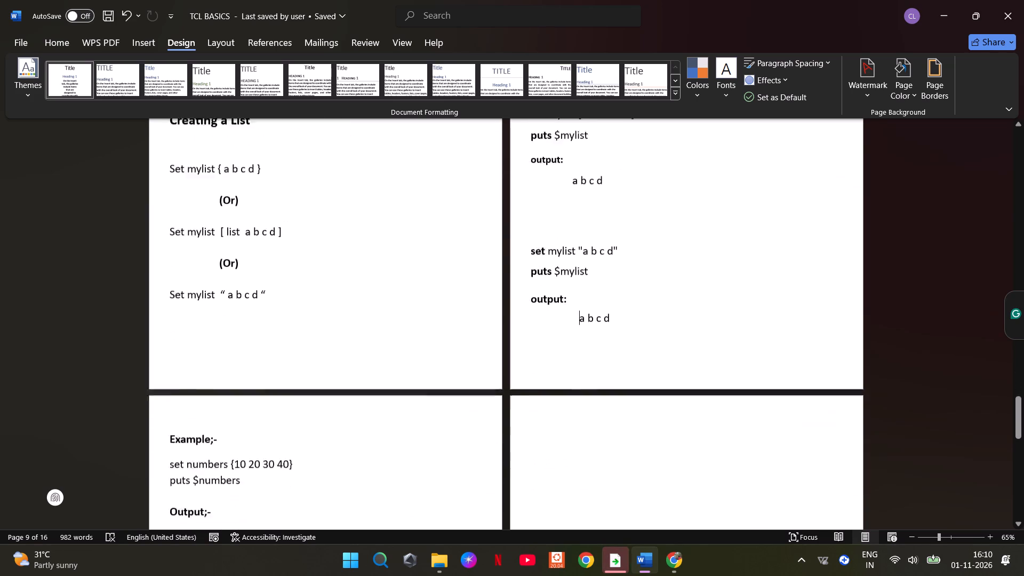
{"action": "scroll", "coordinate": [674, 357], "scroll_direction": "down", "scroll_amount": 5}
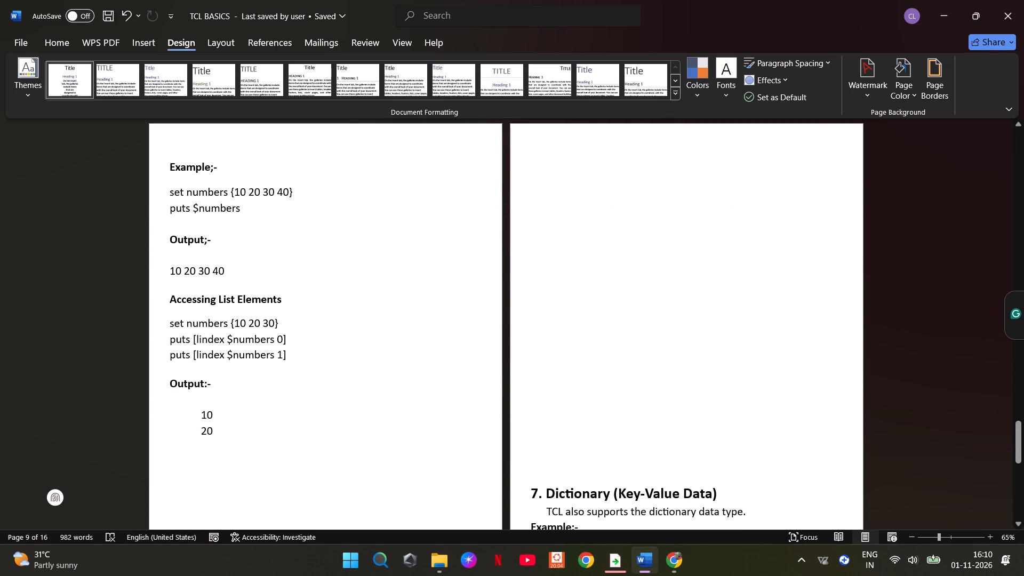
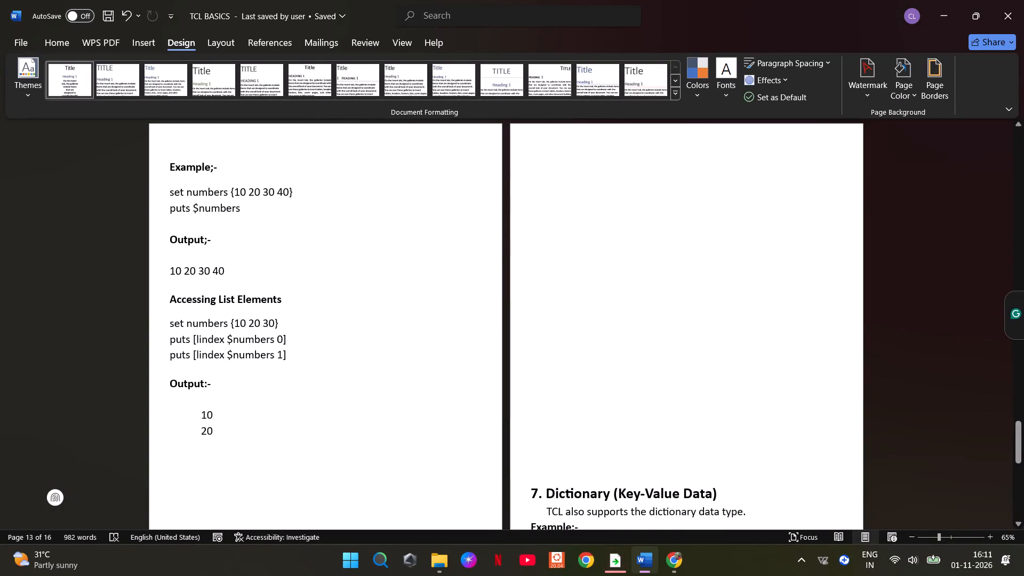
Save the document.
{"action": "scroll", "coordinate": [392, 323], "scroll_direction": "up", "scroll_amount": 13}
{"action": "scroll", "coordinate": [472, 381], "scroll_direction": "down", "scroll_amount": 2}
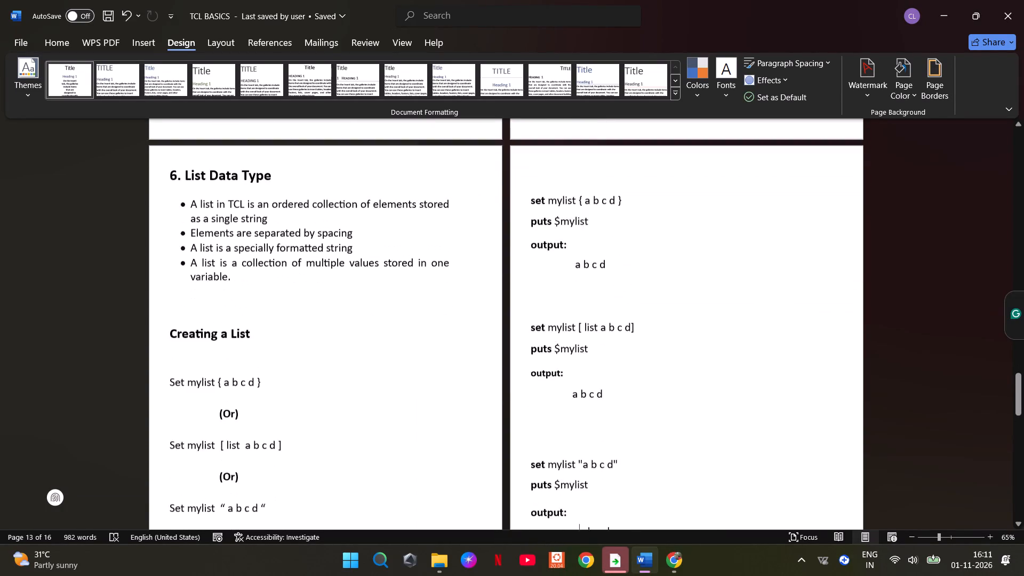
{"action": "scroll", "coordinate": [472, 381], "scroll_direction": "down", "scroll_amount": 1}
{"action": "scroll", "coordinate": [472, 381], "scroll_direction": "up", "scroll_amount": 1}
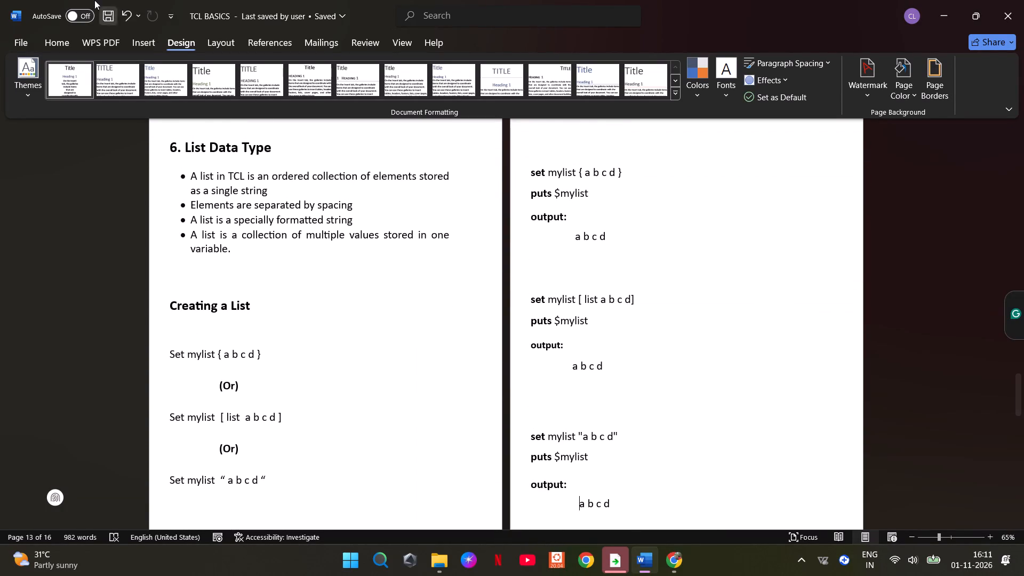
{"action": "left_click", "coordinate": [105, 10]}
Copy the "Example;-" heading from the set numbers {10 20 30 40} example and paste it above the set mylist { a b c d } example.
{"action": "scroll", "coordinate": [313, 296], "scroll_direction": "down", "scroll_amount": 1}
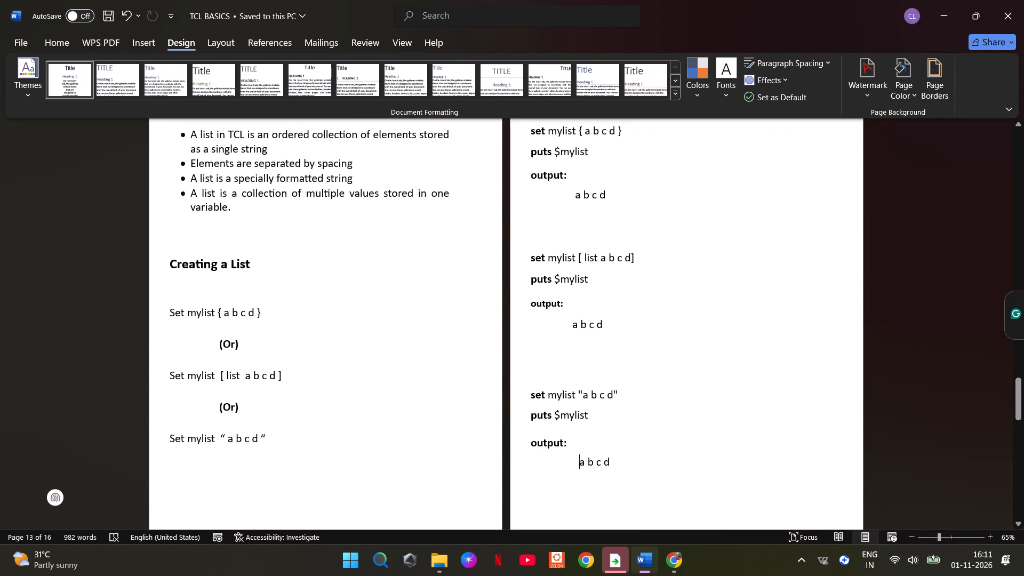
{"action": "scroll", "coordinate": [313, 296], "scroll_direction": "up", "scroll_amount": 1}
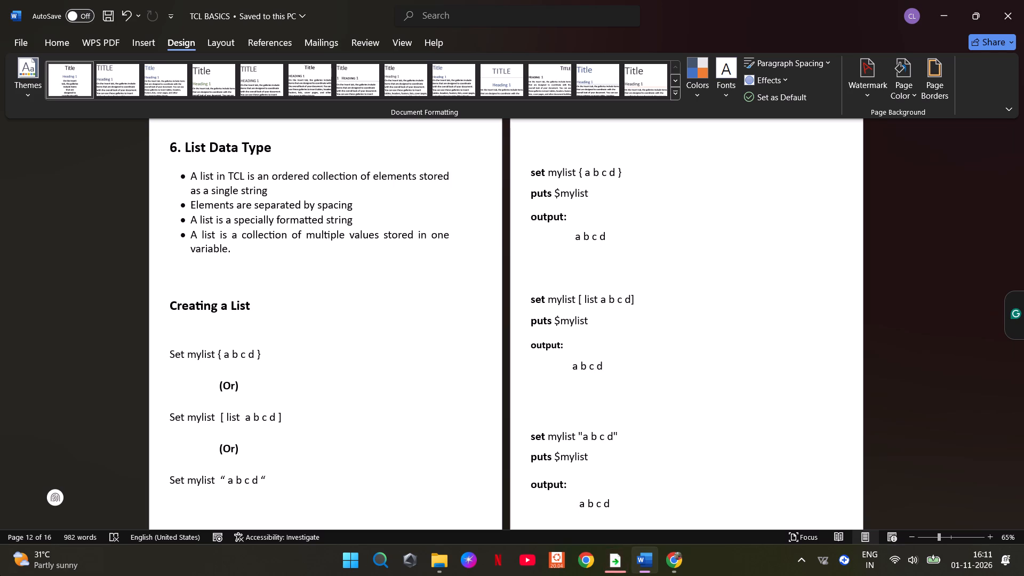
{"action": "scroll", "coordinate": [646, 174], "scroll_direction": "down", "scroll_amount": 6}
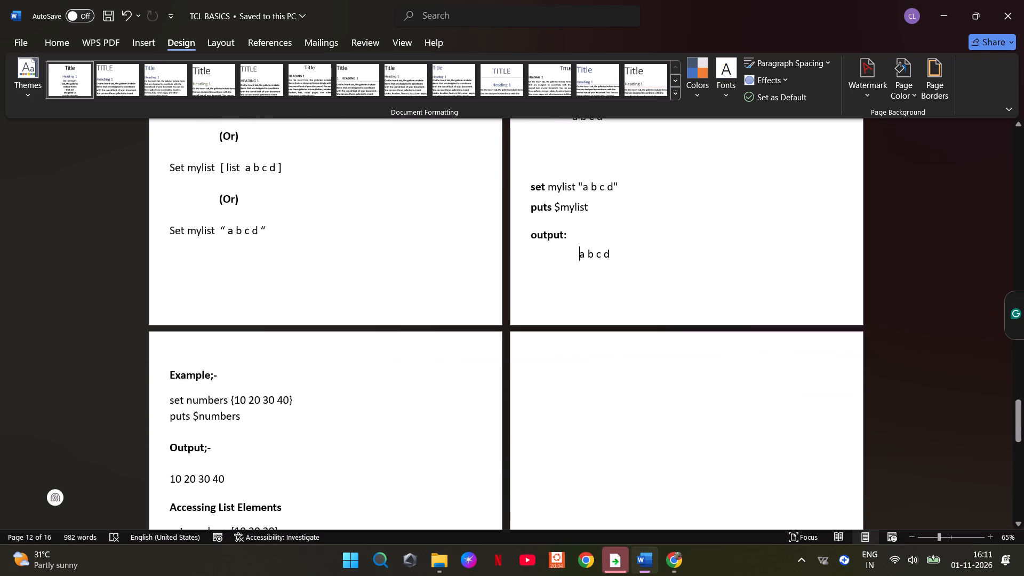
{"action": "left_click_drag", "start_coordinate": [220, 369], "coordinate": [166, 366]}
{"action": "right_click", "coordinate": [173, 369]}
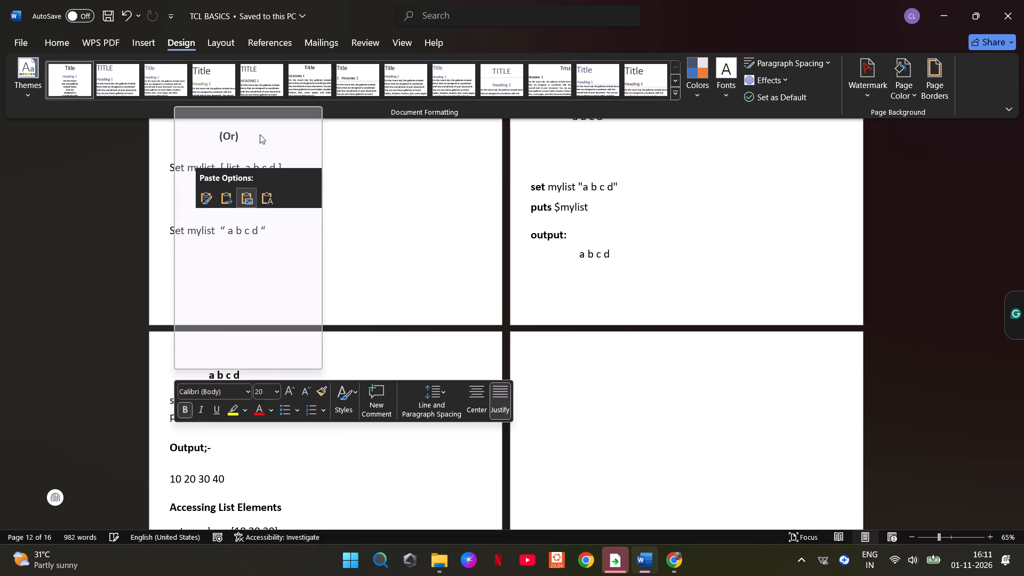
{"action": "left_click", "coordinate": [225, 157]}
{"action": "scroll", "coordinate": [547, 227], "scroll_direction": "up", "scroll_amount": 3}
{"action": "scroll", "coordinate": [547, 227], "scroll_direction": "down", "scroll_amount": 1}
{"action": "scroll", "coordinate": [551, 229], "scroll_direction": "up", "scroll_amount": 7}
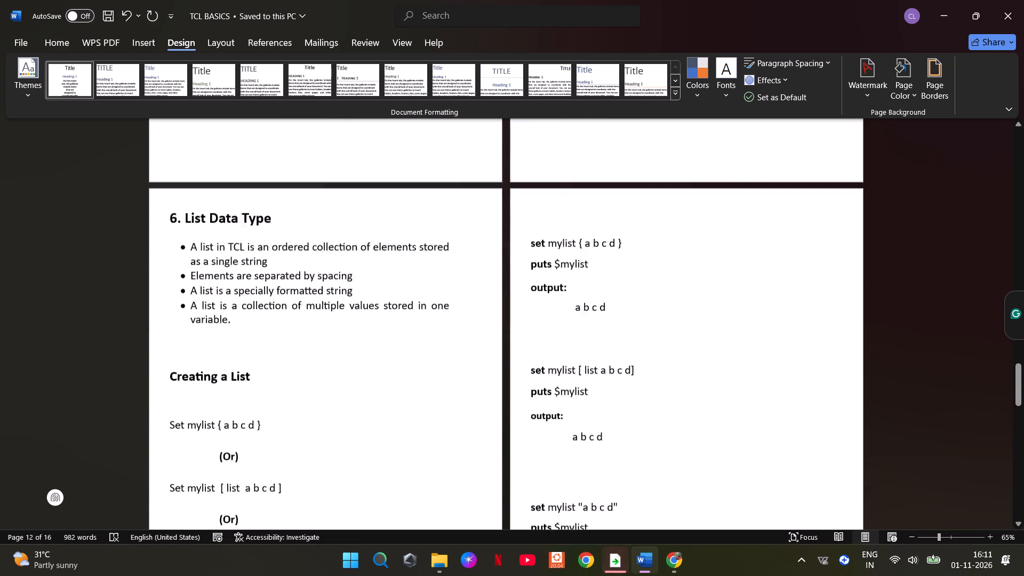
{"action": "scroll", "coordinate": [552, 229], "scroll_direction": "up", "scroll_amount": 1}
{"action": "left_click", "coordinate": [543, 309]}
{"action": "left_click", "coordinate": [532, 318]}
{"action": "right_click", "coordinate": [532, 318]}
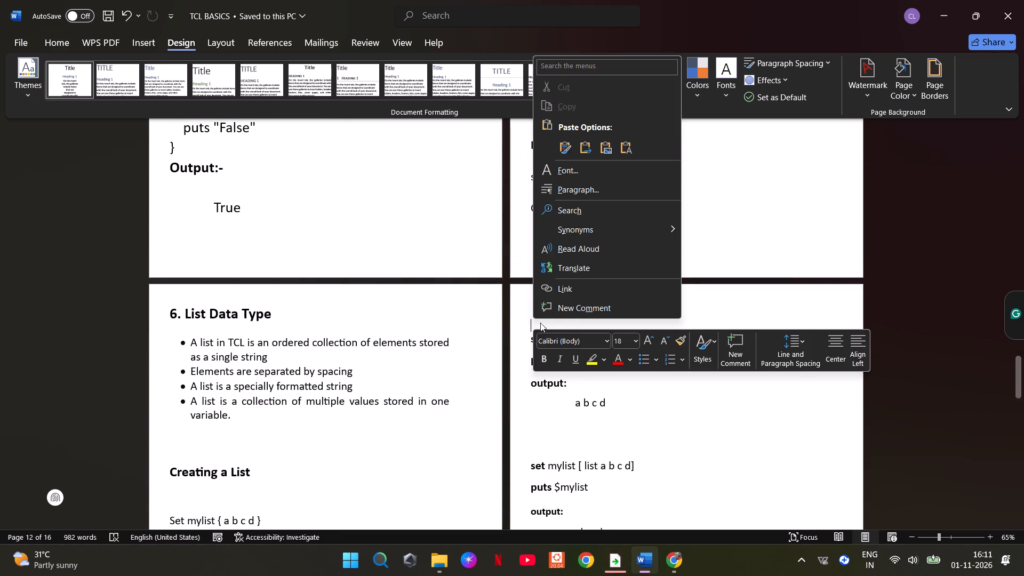
{"action": "left_click", "coordinate": [564, 154]}
Shrink the blank line above the set mylist "a b c d" example to font size 4 and remove one surplus blank line there.
{"action": "scroll", "coordinate": [682, 401], "scroll_direction": "down", "scroll_amount": 2}
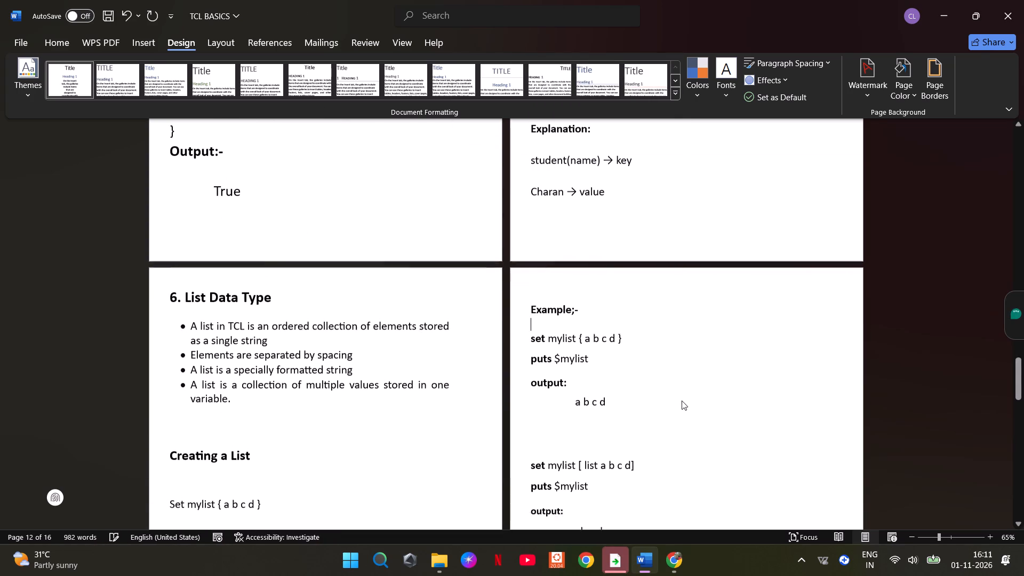
{"action": "scroll", "coordinate": [682, 401], "scroll_direction": "down", "scroll_amount": 7}
{"action": "scroll", "coordinate": [682, 396], "scroll_direction": "up", "scroll_amount": 2}
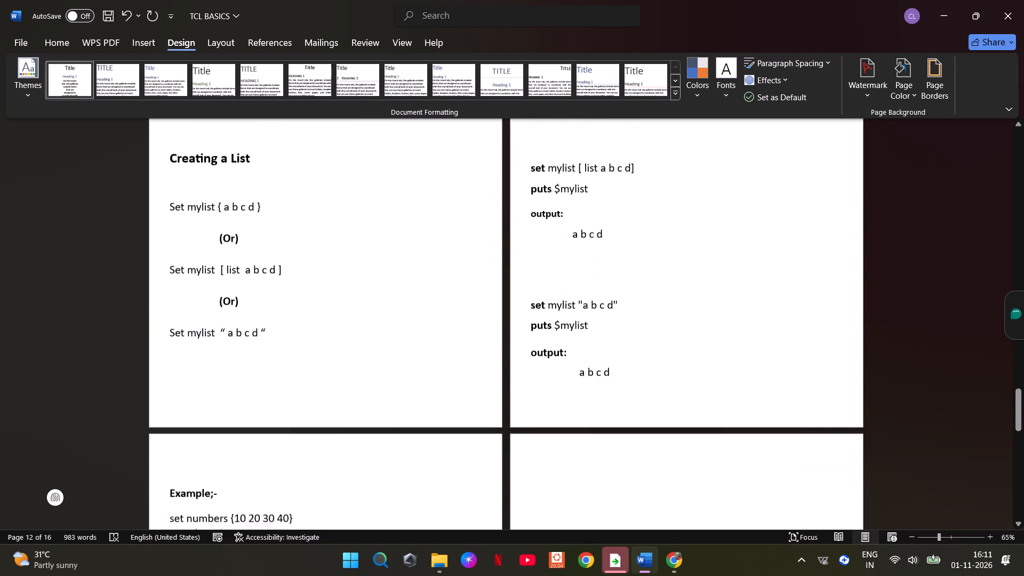
{"action": "left_click", "coordinate": [543, 297]}
{"action": "right_click", "coordinate": [562, 295]}
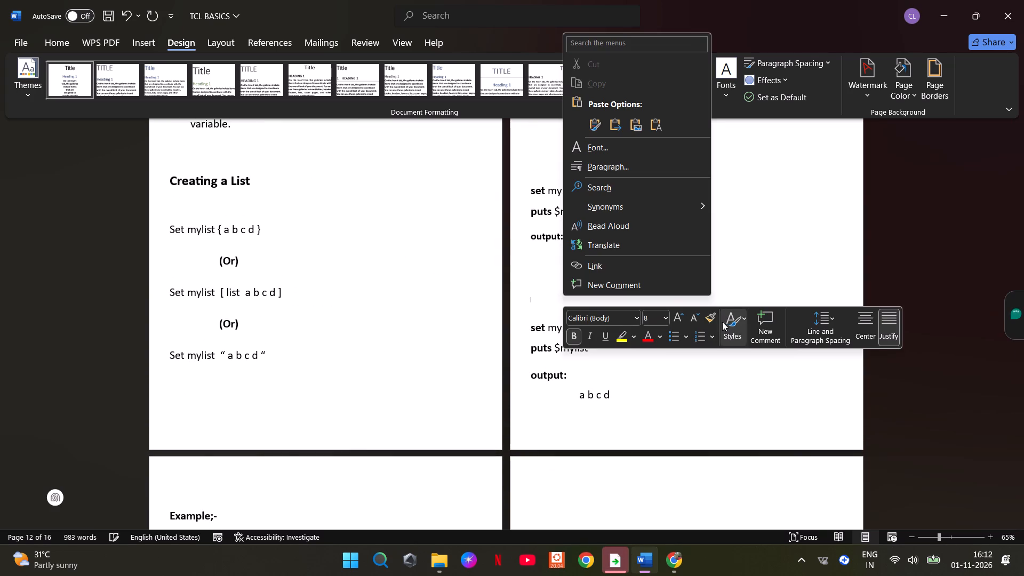
{"action": "triple_click", "coordinate": [691, 314]}
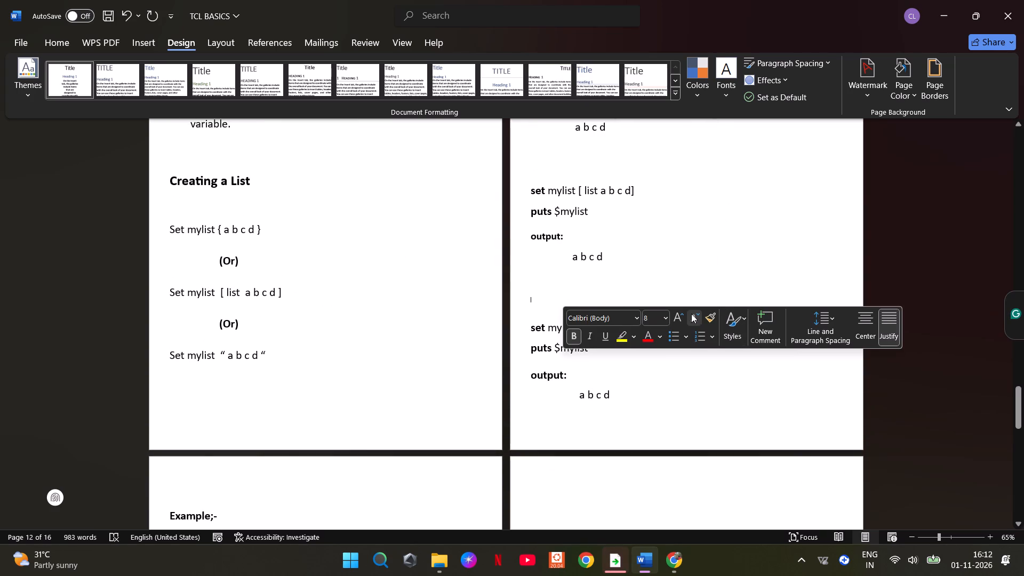
{"action": "left_click", "coordinate": [691, 314]}
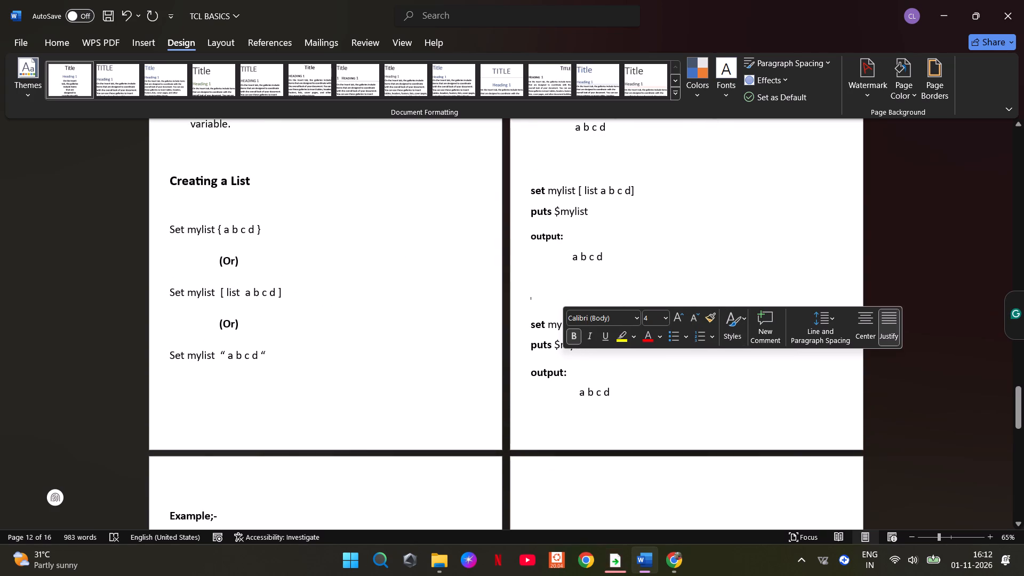
{"action": "key", "text": "BackSpace"}
Delete one surplus blank line above the set mylist [ list a b c d] example.
{"action": "scroll", "coordinate": [766, 349], "scroll_direction": "up", "scroll_amount": 3}
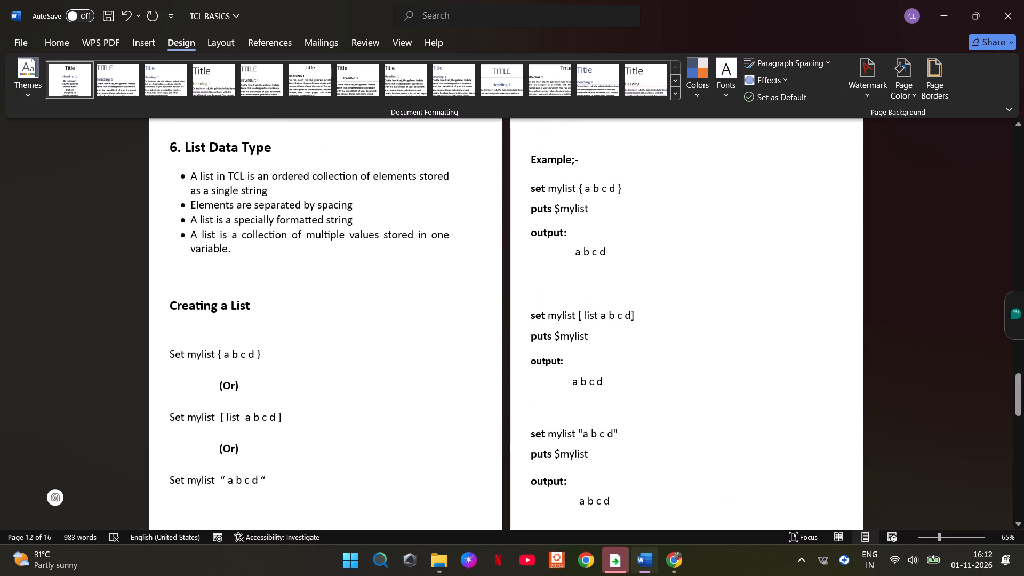
{"action": "left_click", "coordinate": [539, 291]}
{"action": "key", "text": "BackSpace"}
Widen the gap under the first list creation example's "Example;-" heading with an extra blank line, reducing the font size of the lower blank line.
{"action": "scroll", "coordinate": [704, 285], "scroll_direction": "up", "scroll_amount": 3}
{"action": "scroll", "coordinate": [706, 285], "scroll_direction": "down", "scroll_amount": 3}
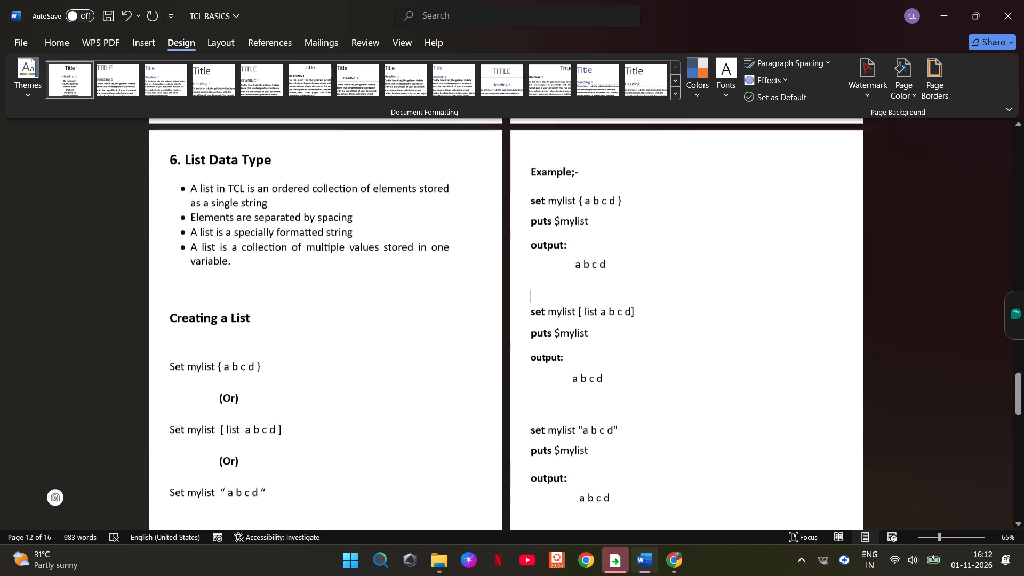
{"action": "scroll", "coordinate": [709, 294], "scroll_direction": "down", "scroll_amount": 3}
{"action": "scroll", "coordinate": [709, 294], "scroll_direction": "up", "scroll_amount": 4}
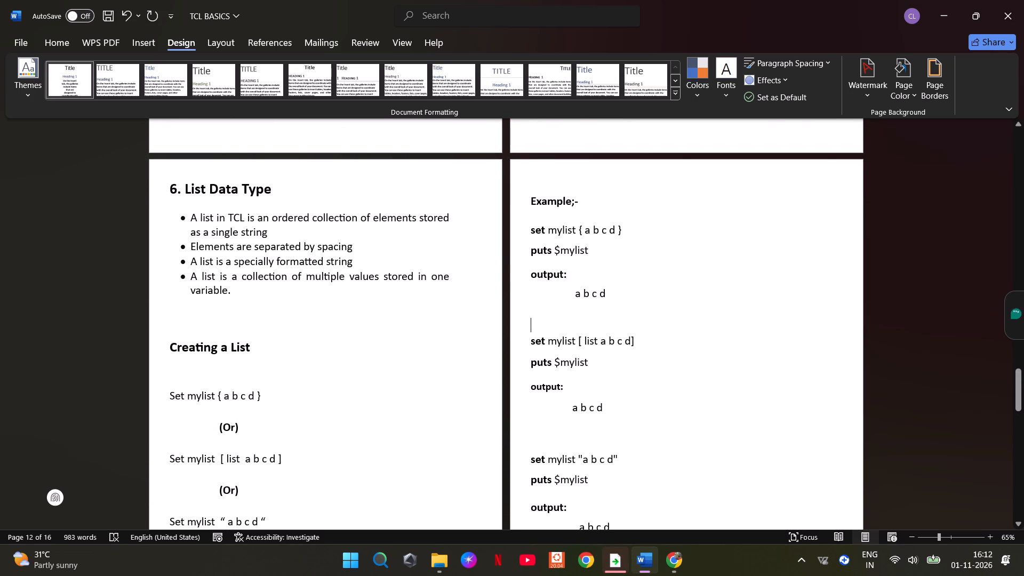
{"action": "left_click", "coordinate": [591, 207]}
{"action": "key", "text": "Return"}
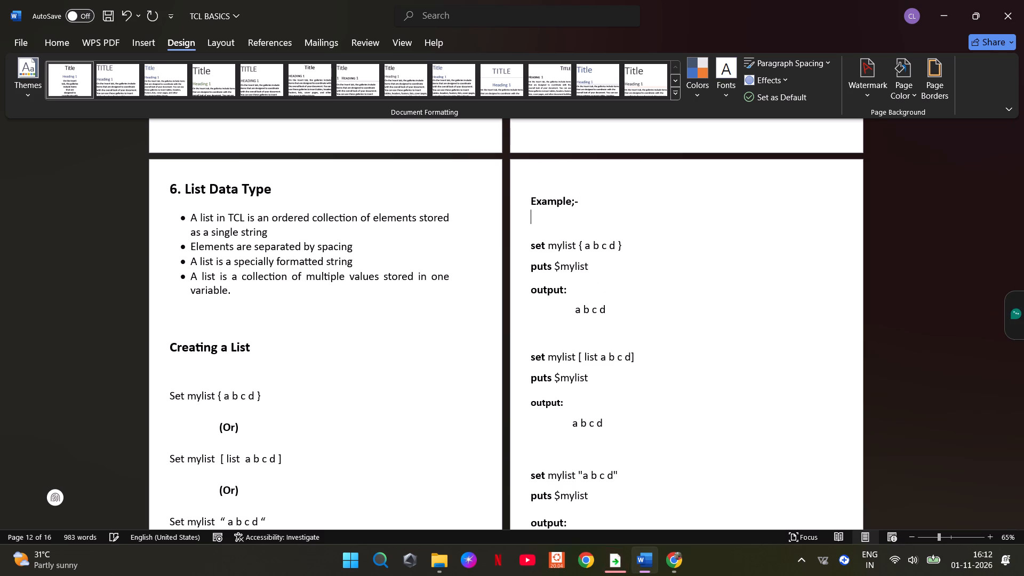
{"action": "left_click", "coordinate": [550, 236]}
{"action": "left_click", "coordinate": [551, 229]}
{"action": "right_click", "coordinate": [551, 229]}
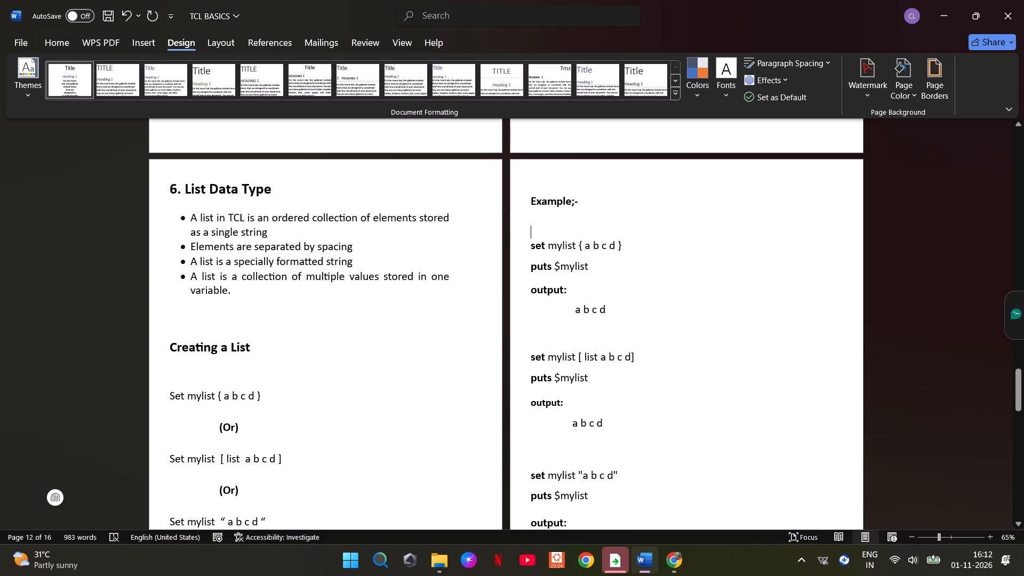
{"action": "triple_click", "coordinate": [683, 181]}
{"action": "triple_click", "coordinate": [683, 181]}
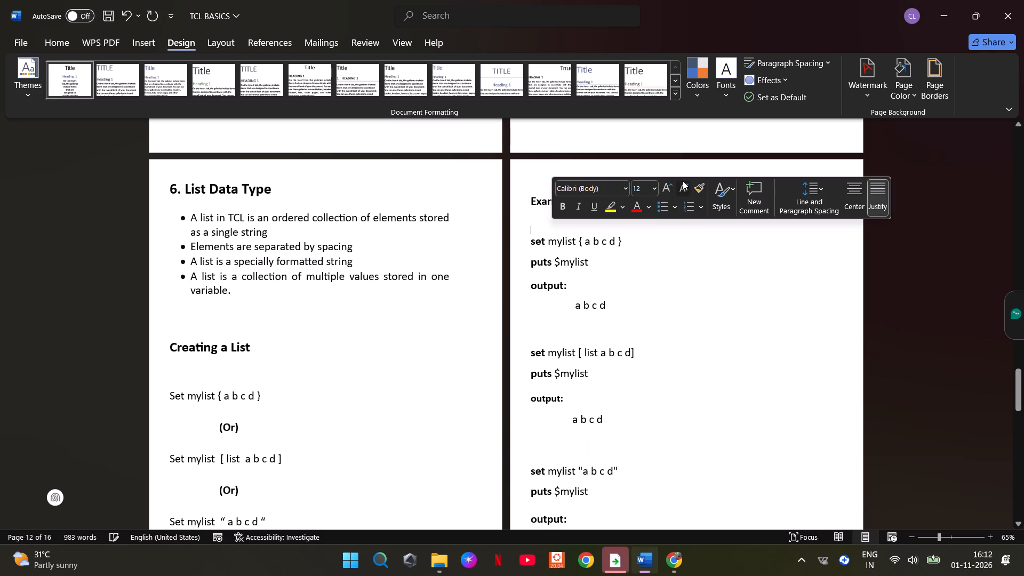
{"action": "left_click", "coordinate": [683, 183]}
{"action": "left_click", "coordinate": [725, 336]}
Save the document.
{"action": "scroll", "coordinate": [722, 328], "scroll_direction": "down", "scroll_amount": 3}
{"action": "scroll", "coordinate": [724, 328], "scroll_direction": "up", "scroll_amount": 2}
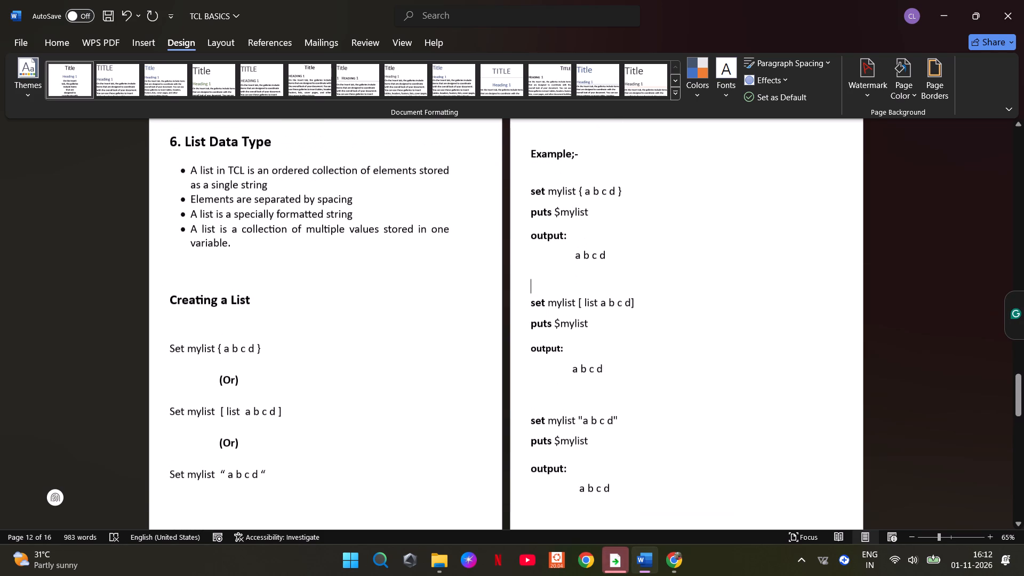
{"action": "left_click", "coordinate": [111, 8]}
Left-align all three list creation examples with their outputs, after trying justified and centred alignment.
{"action": "scroll", "coordinate": [995, 301], "scroll_direction": "down", "scroll_amount": 3}
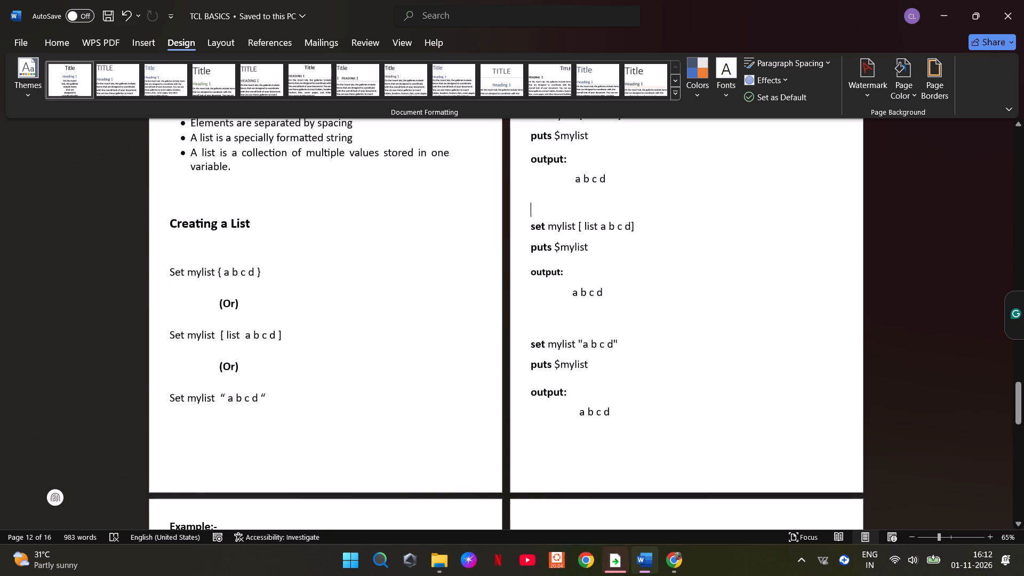
{"action": "scroll", "coordinate": [616, 292], "scroll_direction": "down", "scroll_amount": 8}
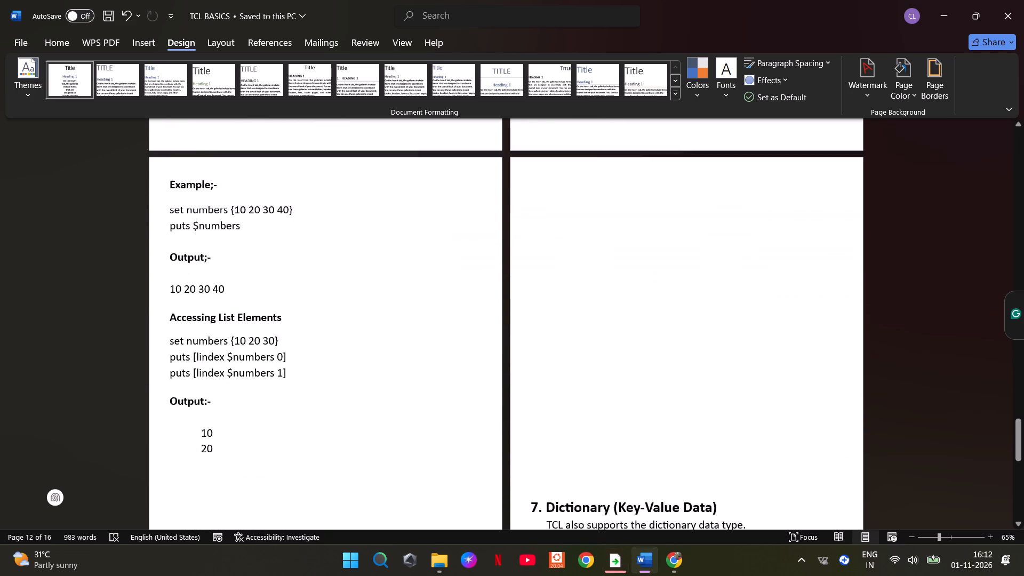
{"action": "scroll", "coordinate": [603, 300], "scroll_direction": "up", "scroll_amount": 11}
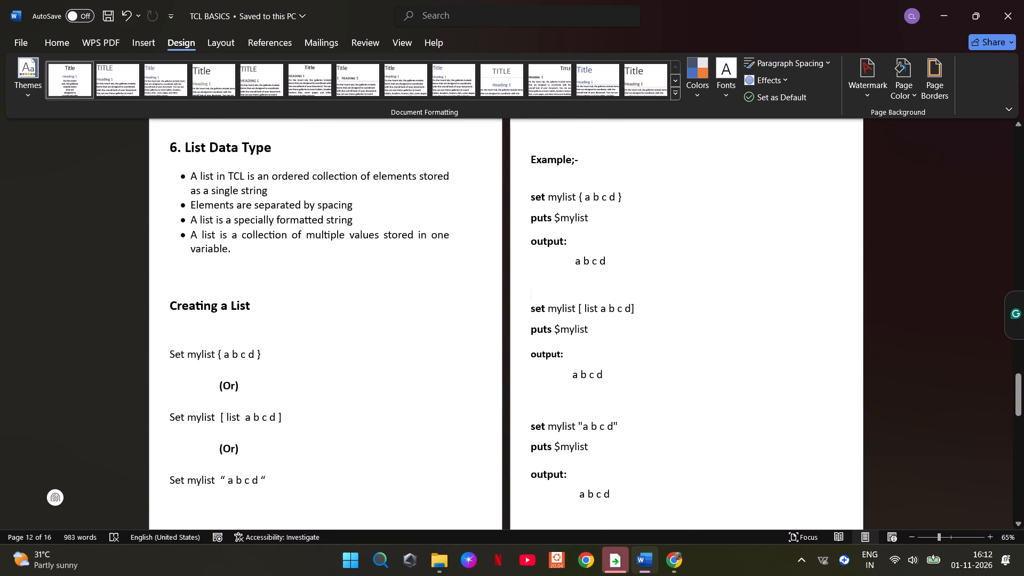
{"action": "left_click_drag", "start_coordinate": [530, 150], "coordinate": [651, 494]}
{"action": "left_click", "coordinate": [668, 347]}
{"action": "left_click_drag", "start_coordinate": [533, 194], "coordinate": [549, 228]}
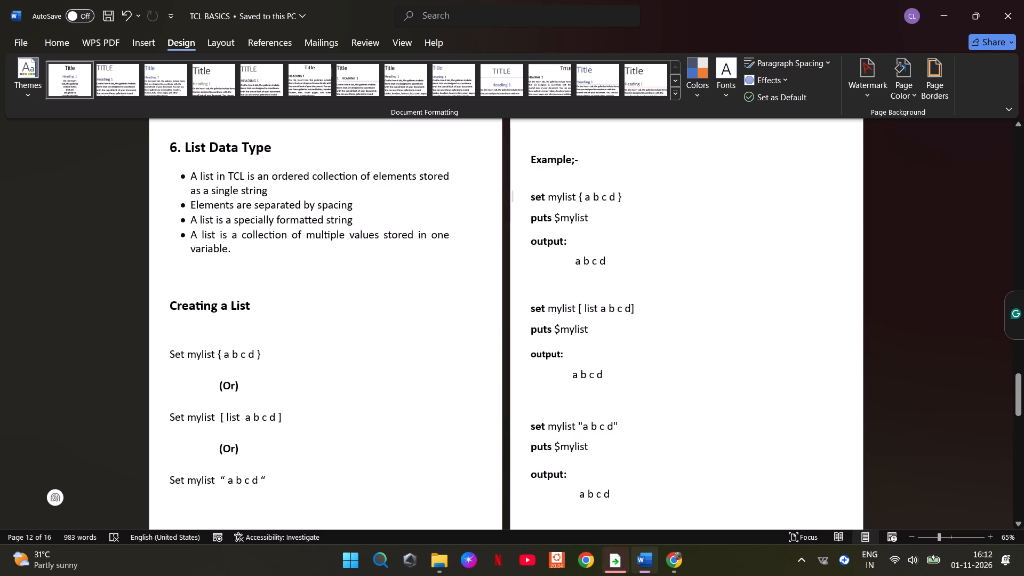
{"action": "left_click_drag", "start_coordinate": [549, 228], "coordinate": [630, 493]}
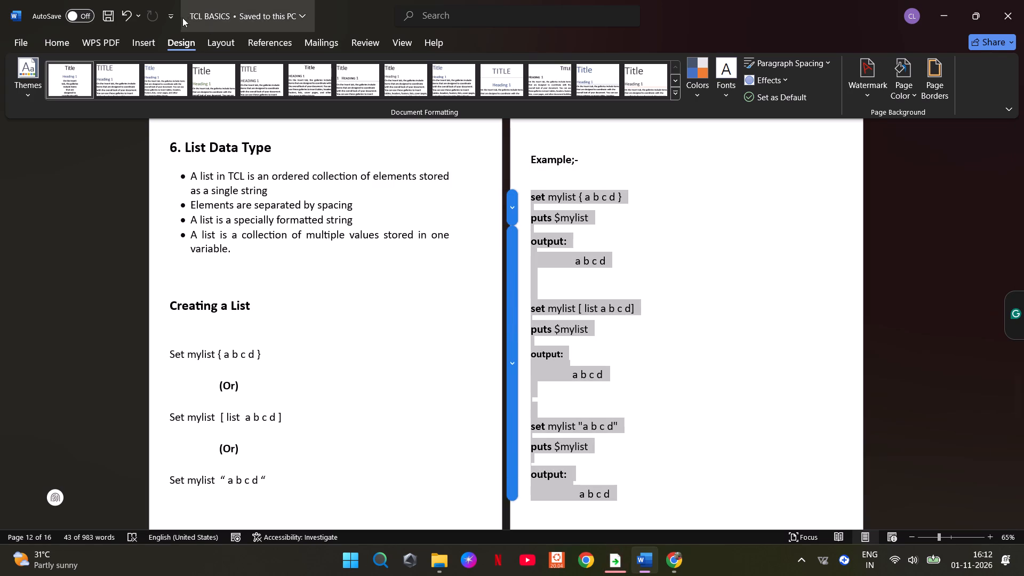
{"action": "left_click", "coordinate": [28, 44]}
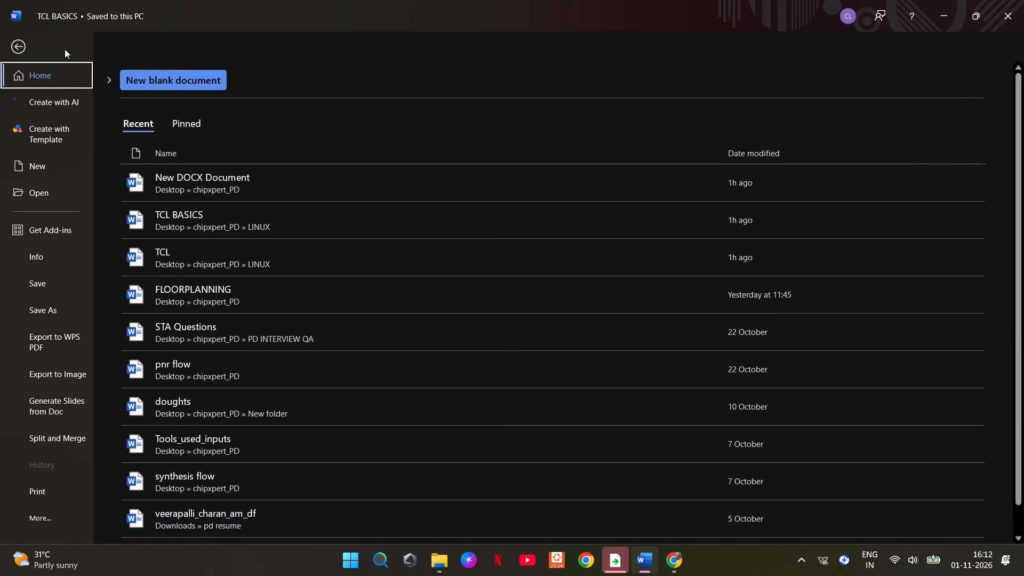
{"action": "left_click", "coordinate": [24, 44]}
{"action": "left_click", "coordinate": [137, 43]}
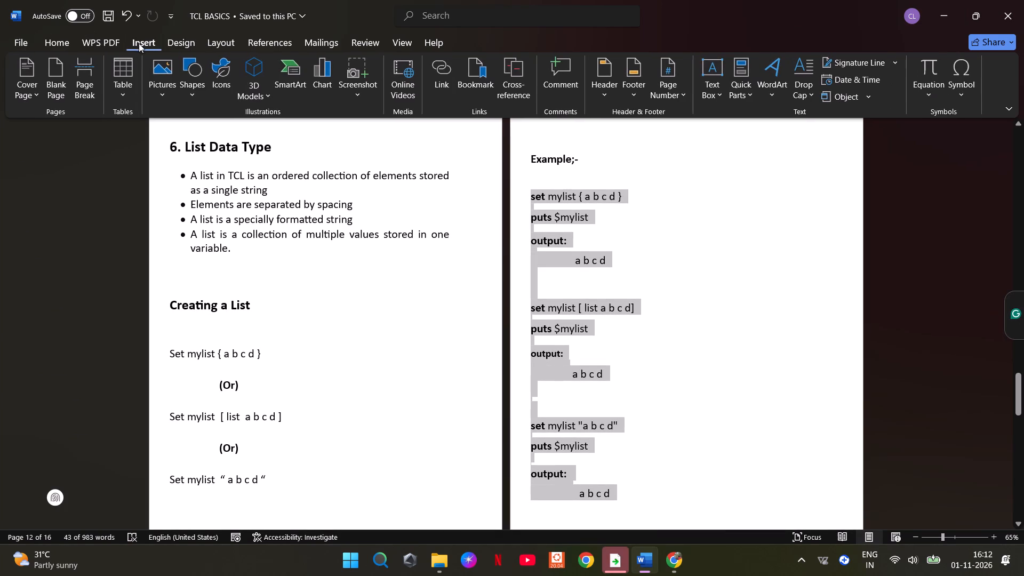
{"action": "left_click", "coordinate": [50, 39]}
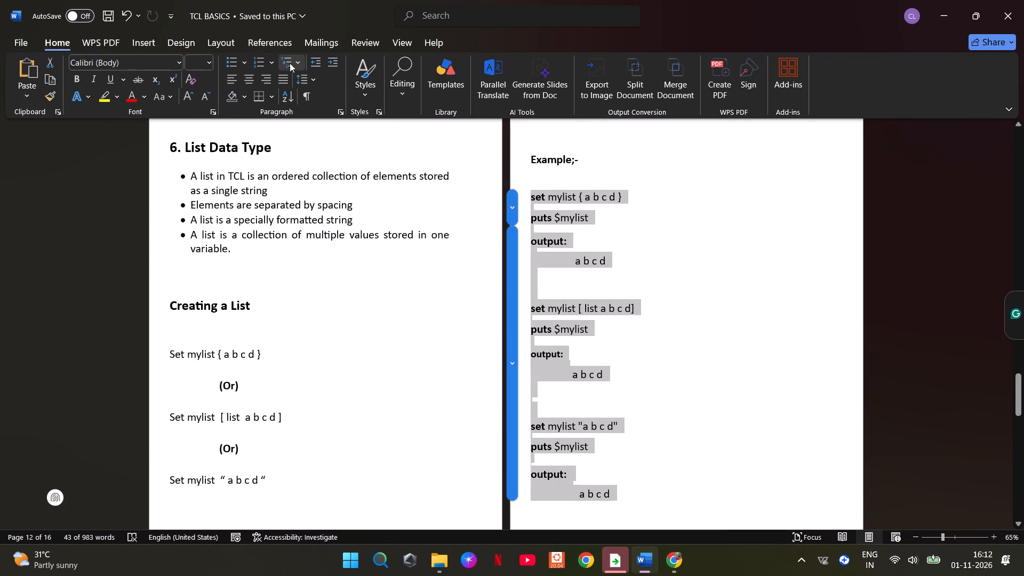
{"action": "left_click", "coordinate": [282, 82]}
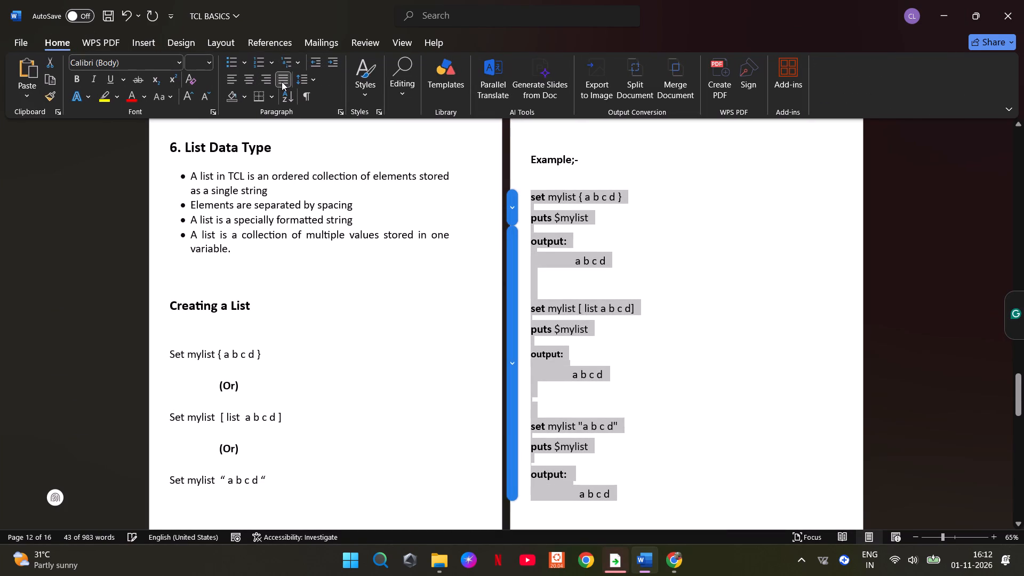
{"action": "left_click", "coordinate": [282, 81]}
{"action": "left_click", "coordinate": [247, 76]}
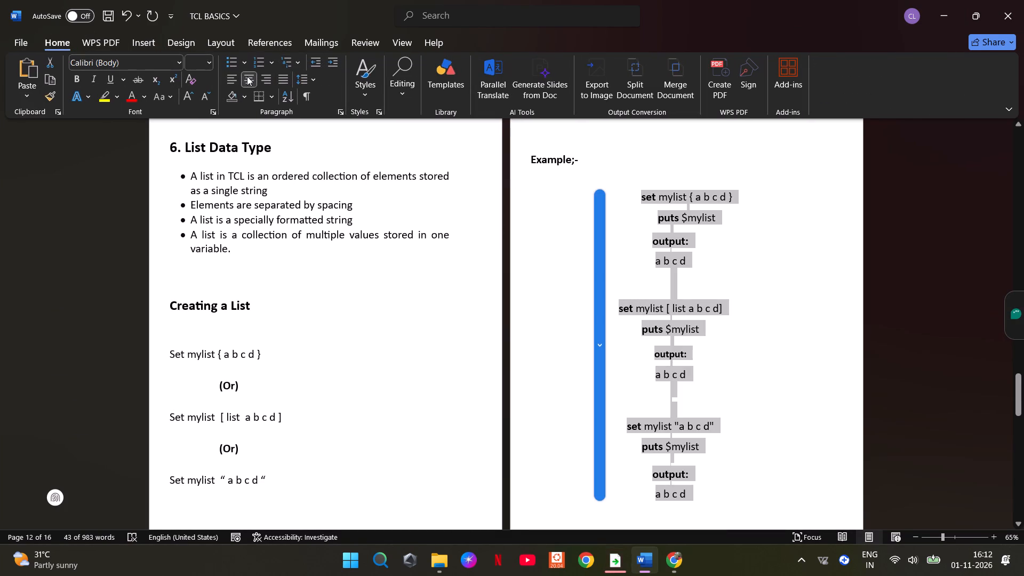
{"action": "left_click", "coordinate": [233, 74]}
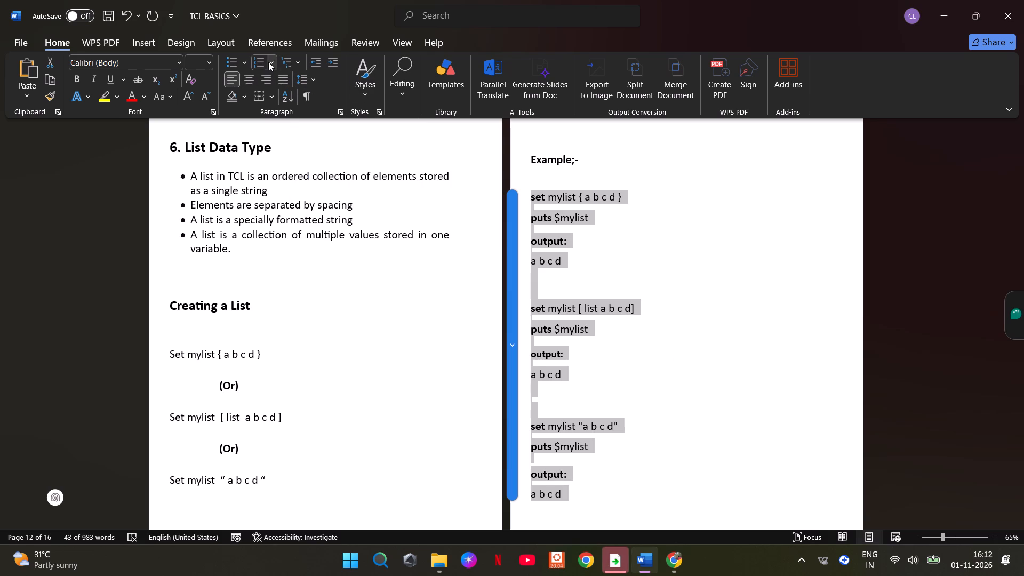
Increase the indent of all three list creation examples and their outputs by three levels.
{"action": "left_click", "coordinate": [335, 65]}
{"action": "left_click", "coordinate": [335, 65]}
{"action": "double_click", "coordinate": [335, 65]}
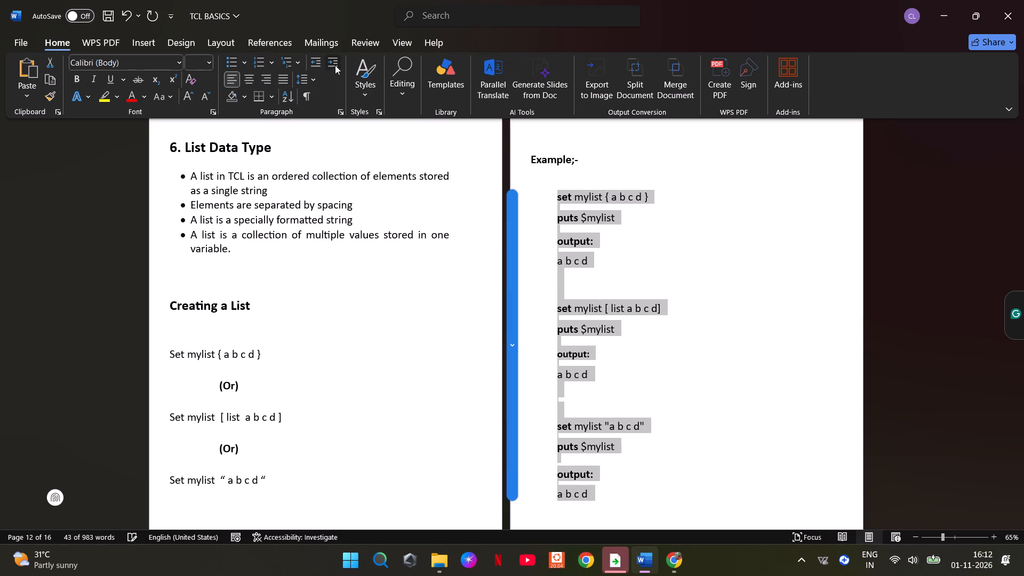
{"action": "left_click", "coordinate": [310, 65]}
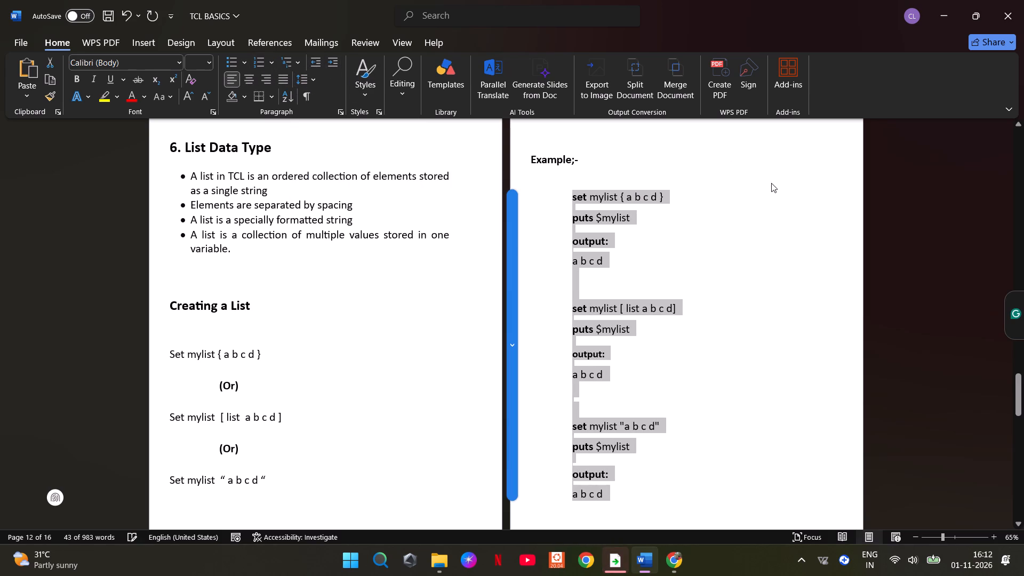
{"action": "left_click", "coordinate": [772, 183]}
{"action": "scroll", "coordinate": [758, 228], "scroll_direction": "down", "scroll_amount": 3}
{"action": "scroll", "coordinate": [757, 229], "scroll_direction": "up", "scroll_amount": 3}
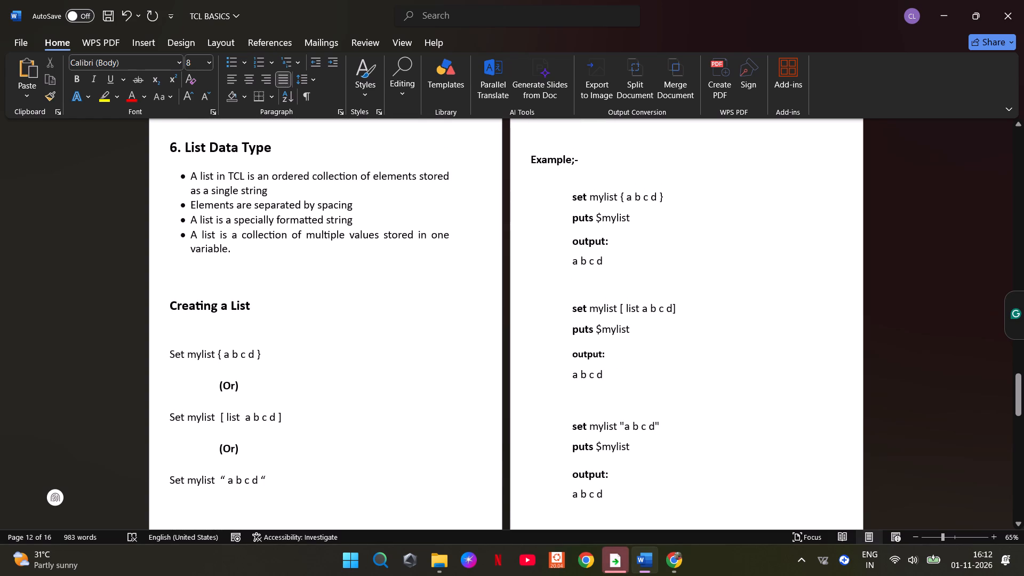
Offset the "Creating a List" heading from the margin with four leading spaces.
{"action": "scroll", "coordinate": [281, 301], "scroll_direction": "down", "scroll_amount": 2}
{"action": "left_click", "coordinate": [161, 222]}
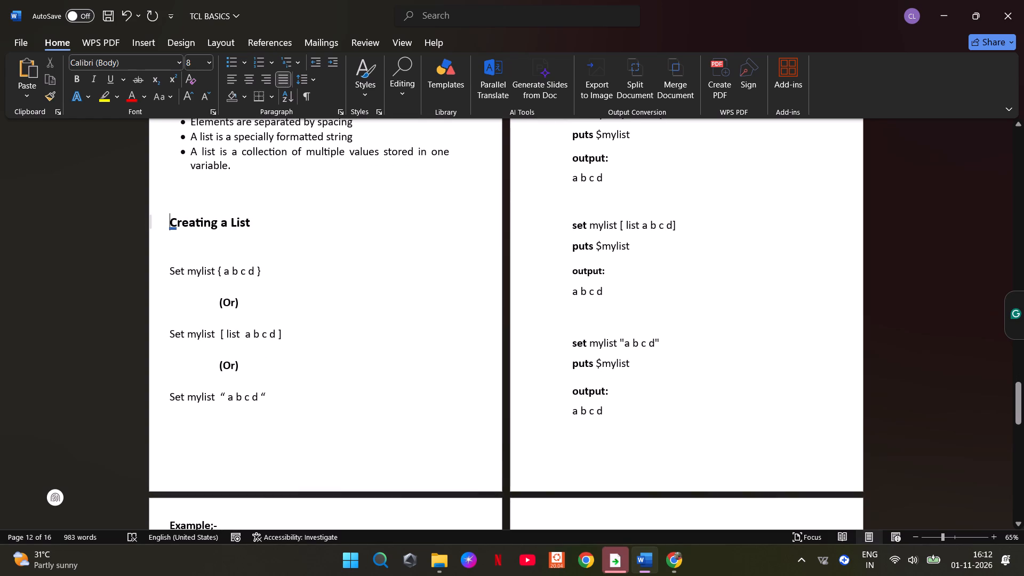
{"action": "key", "text": "space"}
{"action": "key", "text": "space"}
{"action": "key", "text": "space"}
{"action": "key", "text": "space"}
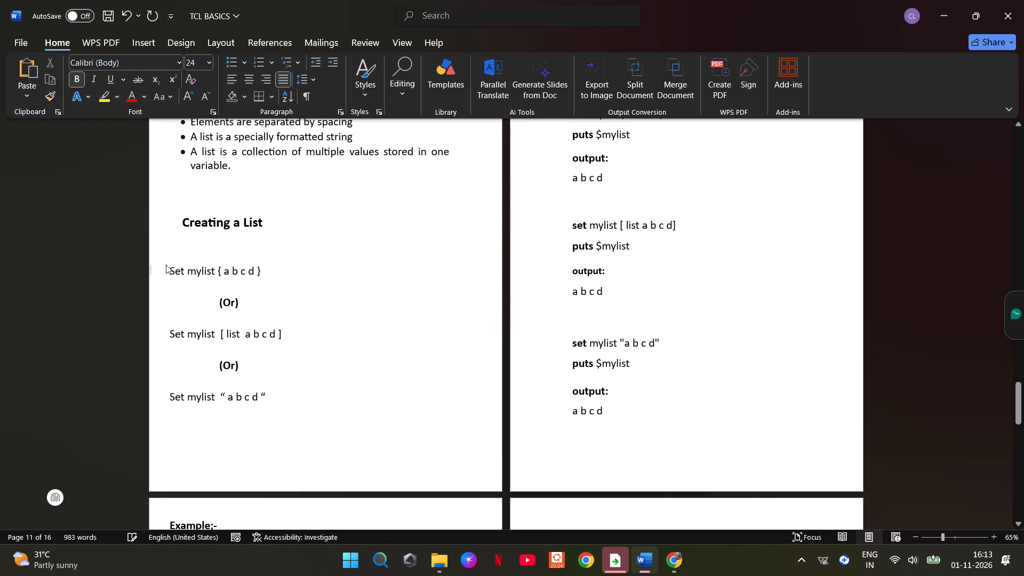
Increase the indent of the three "Set mylist" syntax lines and the "(Or)" lines between them by three levels.
{"action": "left_click_drag", "start_coordinate": [166, 265], "coordinate": [266, 393]}
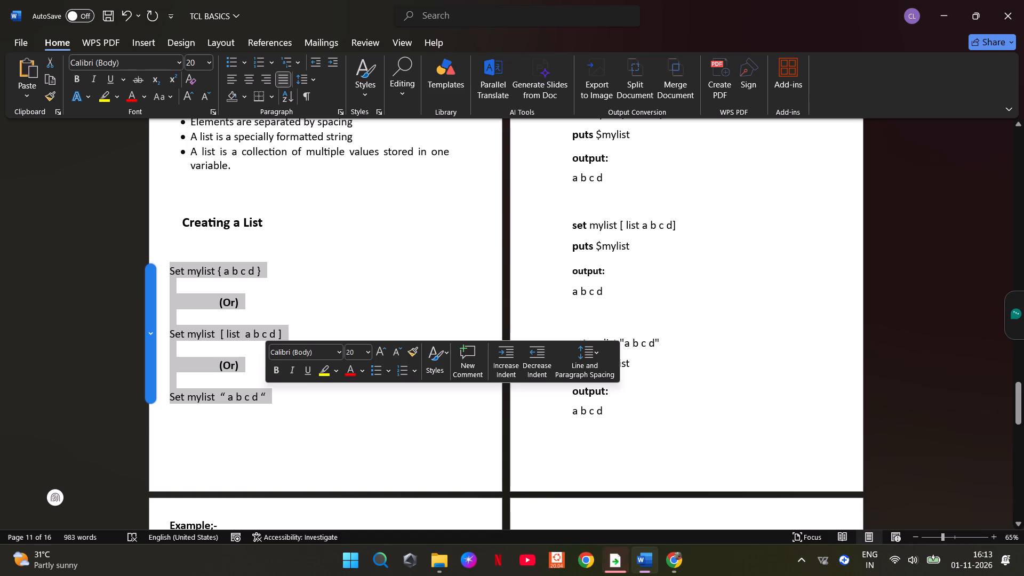
{"action": "double_click", "coordinate": [329, 65]}
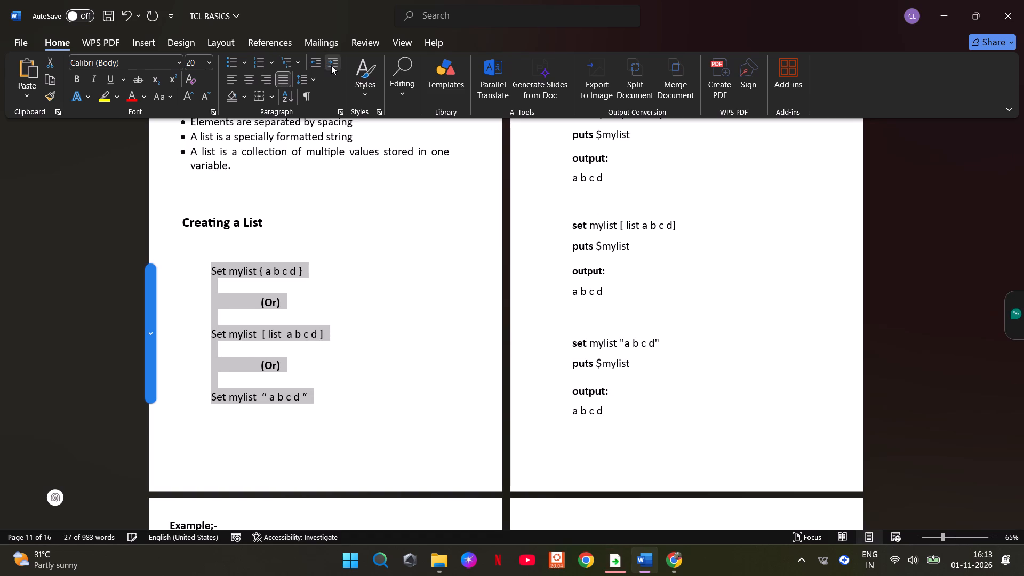
{"action": "left_click", "coordinate": [331, 65]}
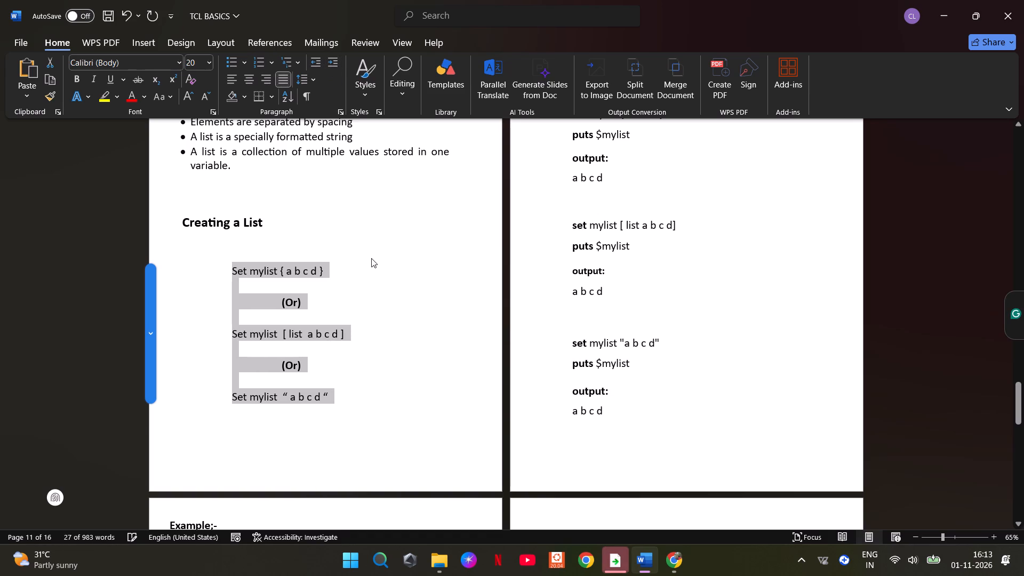
{"action": "left_click", "coordinate": [371, 259]}
Review the layout of the List Data Type pages, from the section heading to the list creation syntax and examples.
{"action": "scroll", "coordinate": [407, 313], "scroll_direction": "down", "scroll_amount": 1}
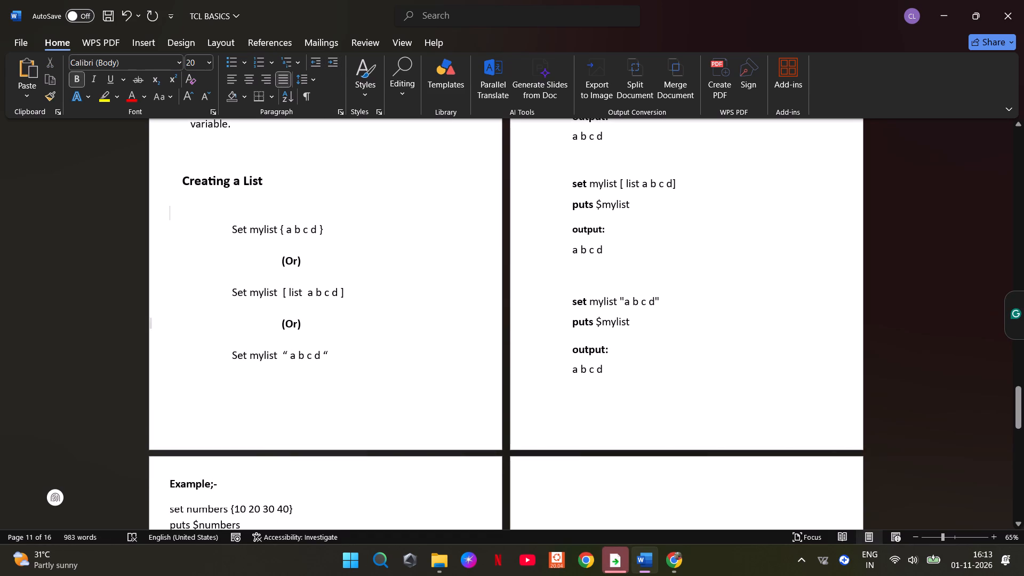
{"action": "scroll", "coordinate": [316, 346], "scroll_direction": "up", "scroll_amount": 4}
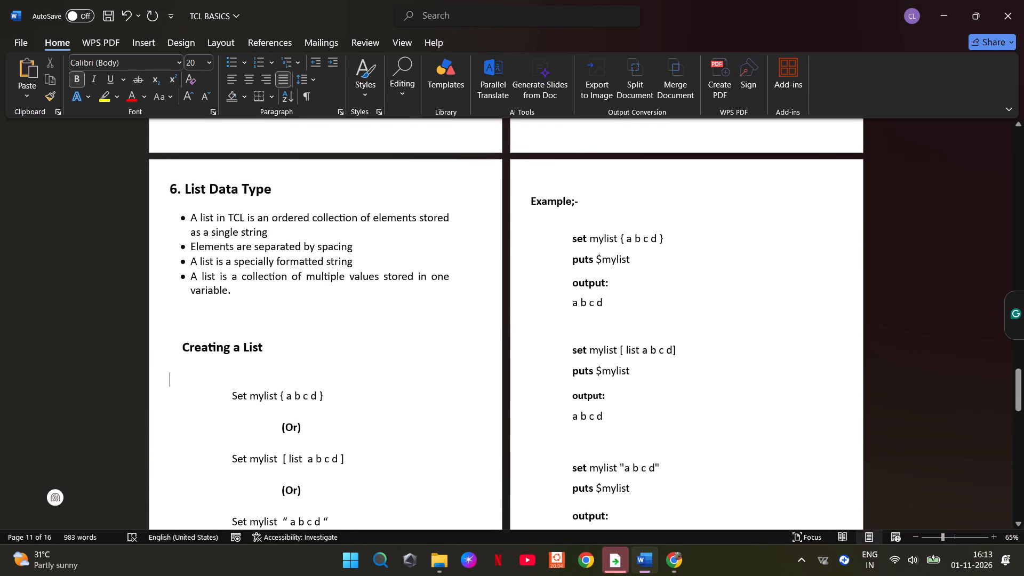
{"action": "scroll", "coordinate": [316, 346], "scroll_direction": "down", "scroll_amount": 3}
{"action": "scroll", "coordinate": [316, 346], "scroll_direction": "up", "scroll_amount": 5}
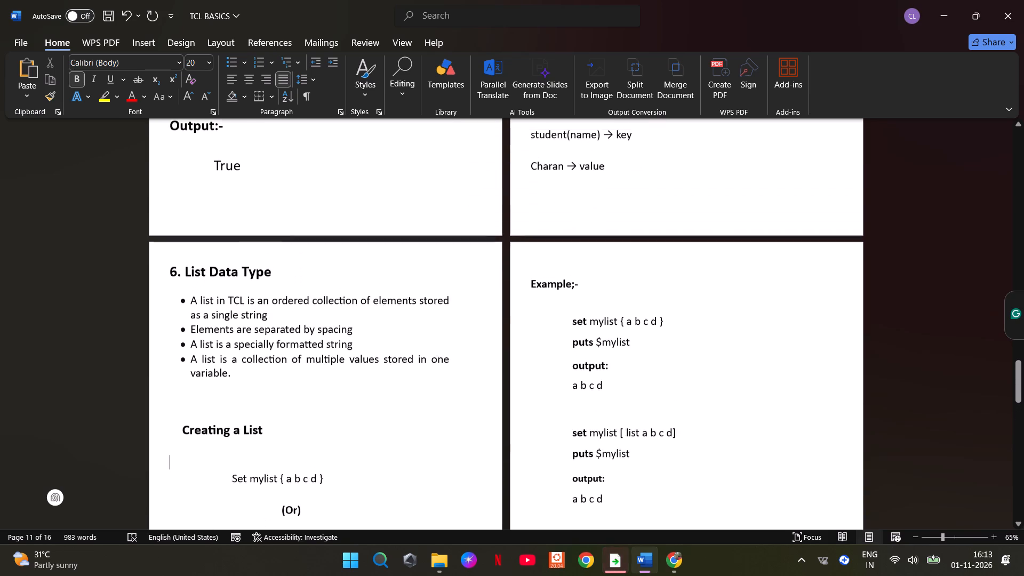
{"action": "scroll", "coordinate": [317, 347], "scroll_direction": "down", "scroll_amount": 6}
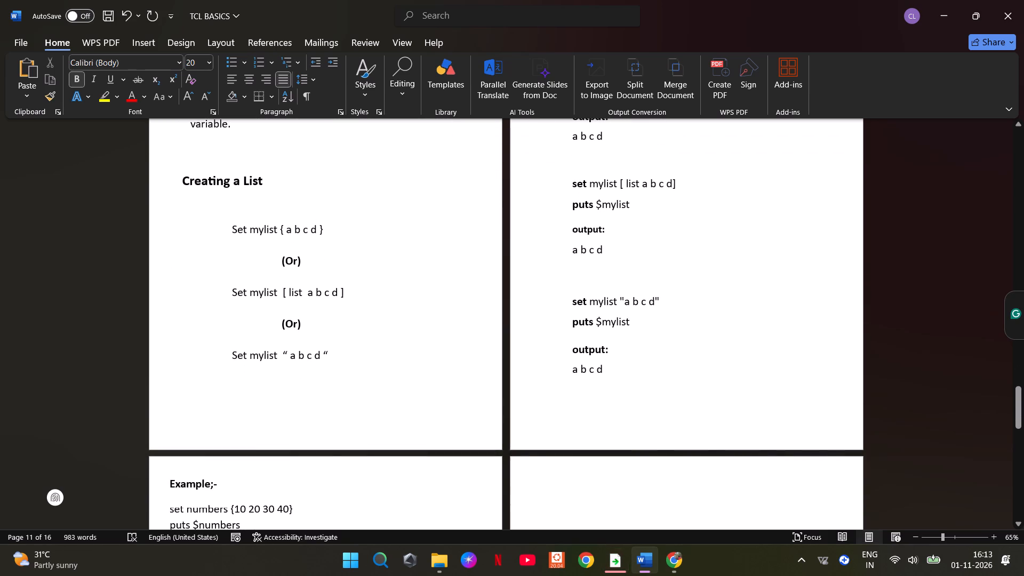
Increase the indent of everything below the "Example;-" heading of the numbers list, including Accessing List Elements and the outputs, by two levels.
{"action": "scroll", "coordinate": [317, 347], "scroll_direction": "down", "scroll_amount": 8}
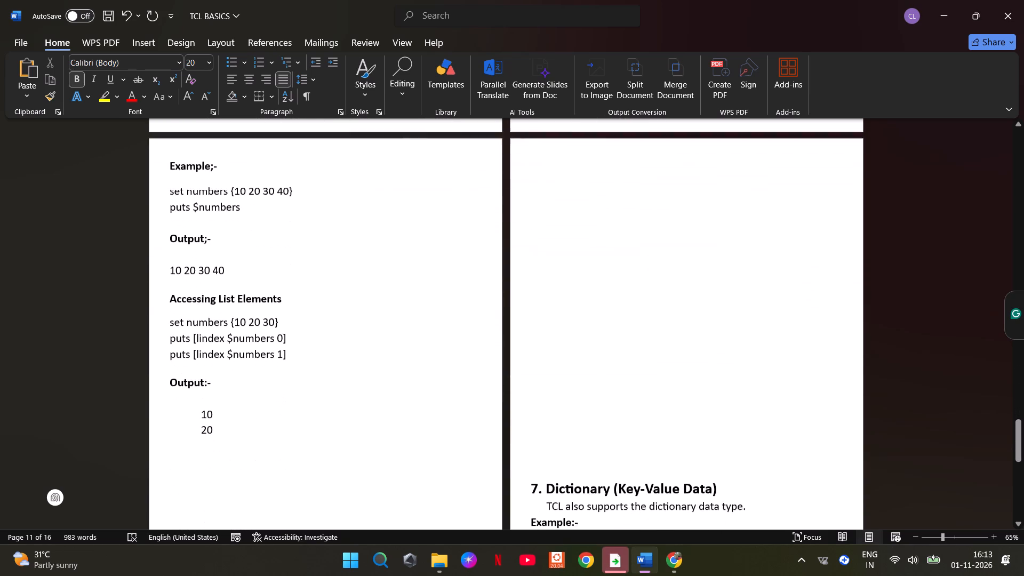
{"action": "scroll", "coordinate": [317, 347], "scroll_direction": "up", "scroll_amount": 2}
{"action": "left_click_drag", "start_coordinate": [173, 252], "coordinate": [269, 430]}
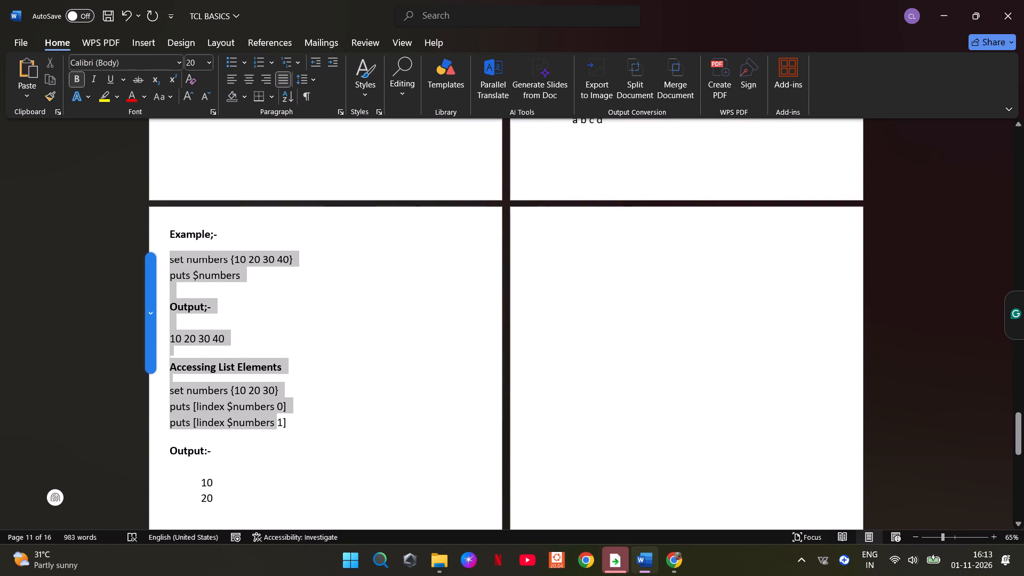
{"action": "left_click_drag", "start_coordinate": [269, 430], "coordinate": [276, 492]}
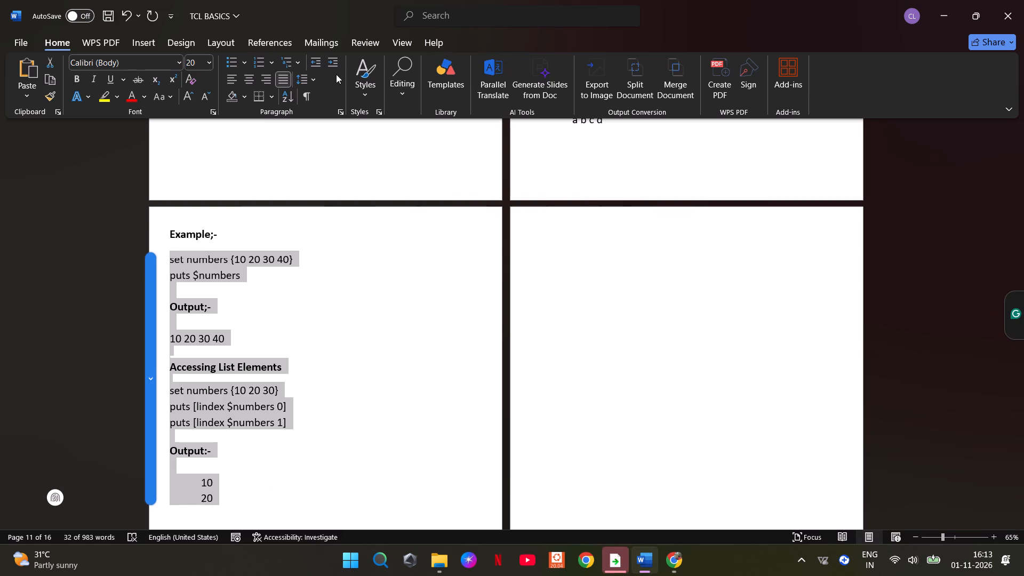
{"action": "left_click", "coordinate": [327, 67]}
{"action": "left_click", "coordinate": [328, 67]}
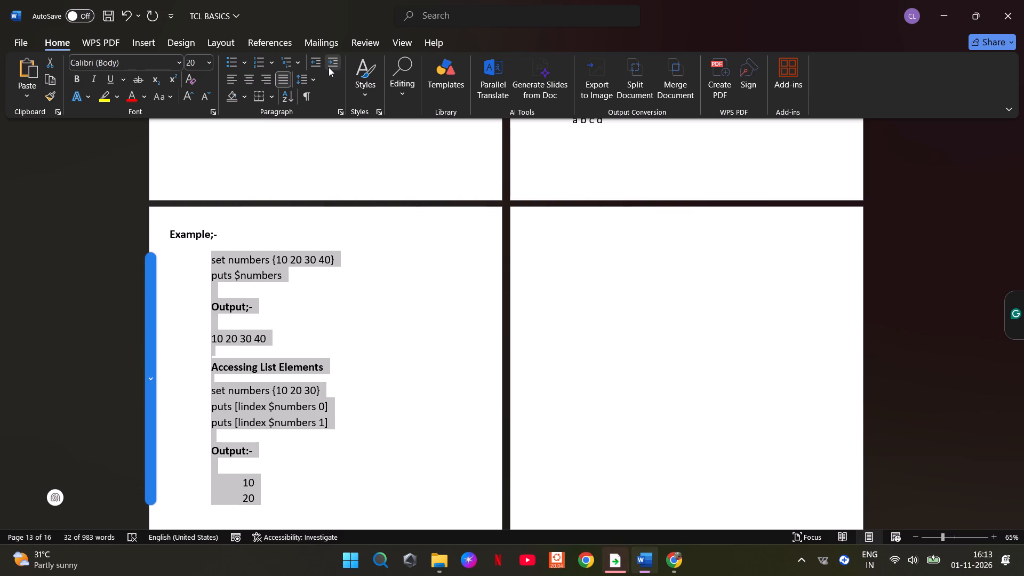
{"action": "left_click", "coordinate": [329, 67]}
{"action": "left_click", "coordinate": [310, 63]}
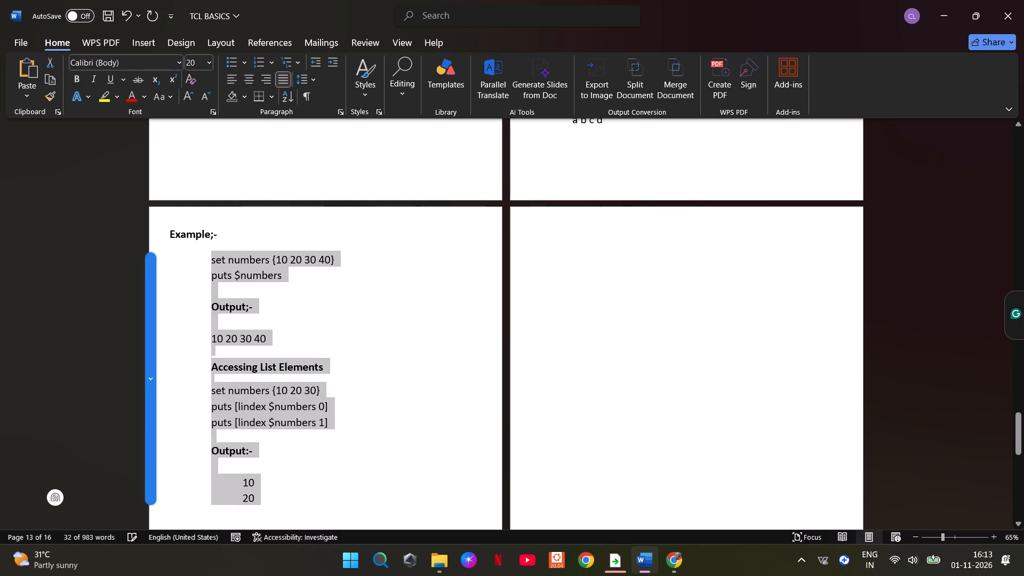
{"action": "left_click", "coordinate": [399, 362]}
Insert a blank line above the "Example;-" heading of the numbers list example.
{"action": "scroll", "coordinate": [390, 353], "scroll_direction": "up", "scroll_amount": 3}
{"action": "scroll", "coordinate": [390, 353], "scroll_direction": "down", "scroll_amount": 2}
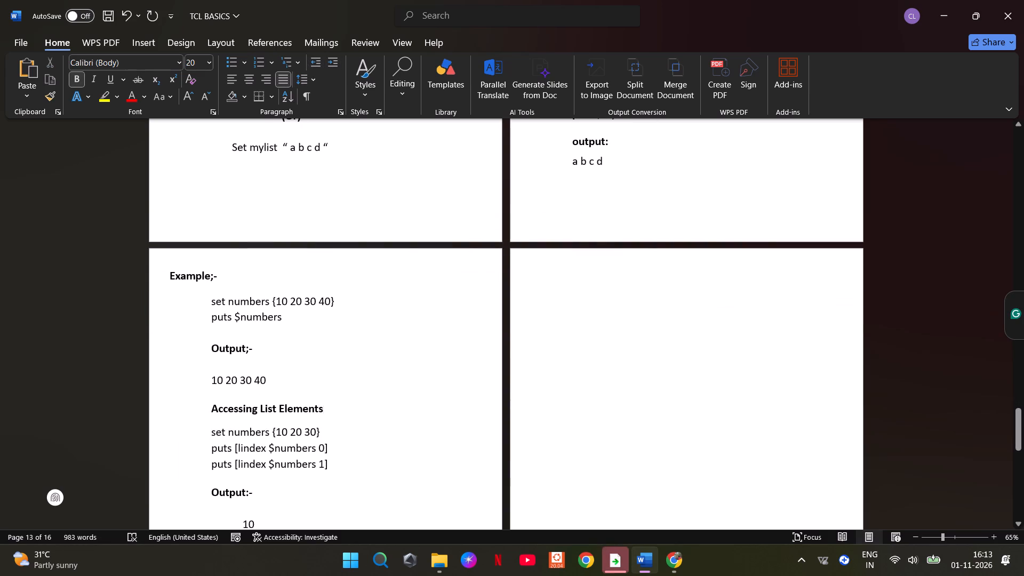
{"action": "scroll", "coordinate": [390, 341], "scroll_direction": "up", "scroll_amount": 2}
{"action": "left_click", "coordinate": [181, 346]}
{"action": "left_click", "coordinate": [169, 346]}
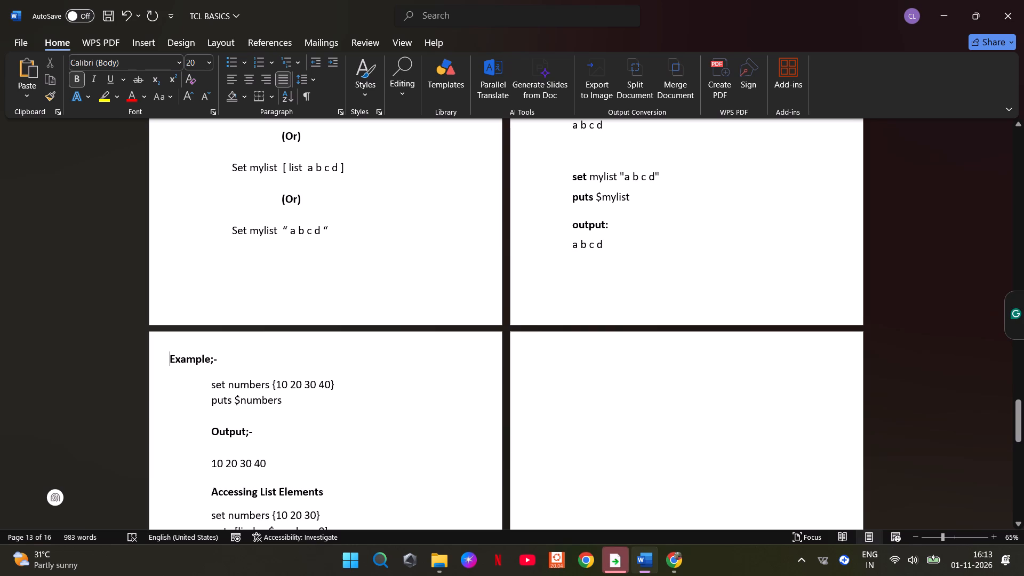
{"action": "key", "text": "Return"}
Increase the indent of all the text below the "5. Array Data Type" heading, through "Charan → value", by two levels.
{"action": "scroll", "coordinate": [508, 362], "scroll_direction": "up", "scroll_amount": 1}
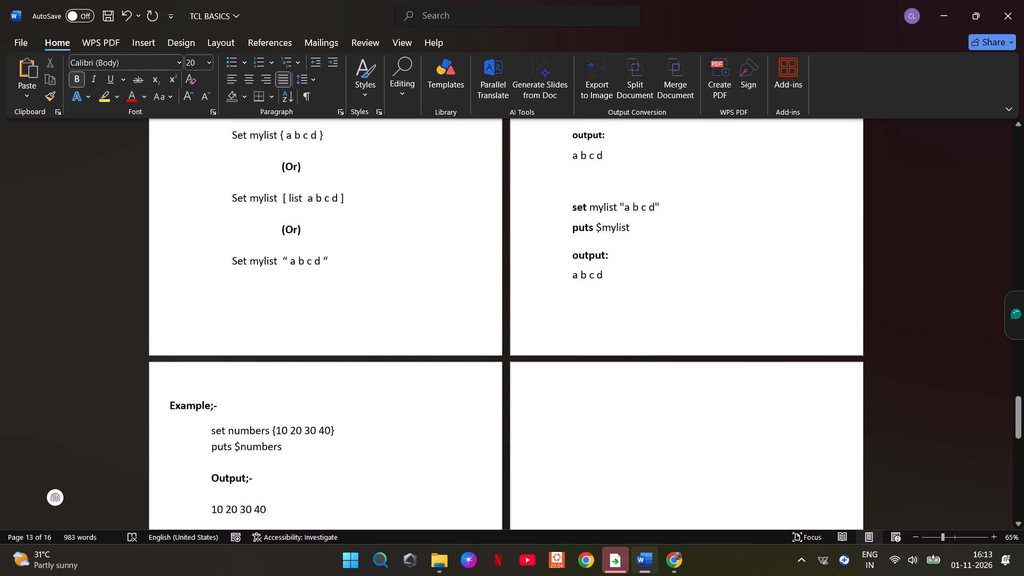
{"action": "scroll", "coordinate": [503, 363], "scroll_direction": "down", "scroll_amount": 4}
{"action": "scroll", "coordinate": [321, 388], "scroll_direction": "down", "scroll_amount": 4}
{"action": "scroll", "coordinate": [370, 366], "scroll_direction": "up", "scroll_amount": 2}
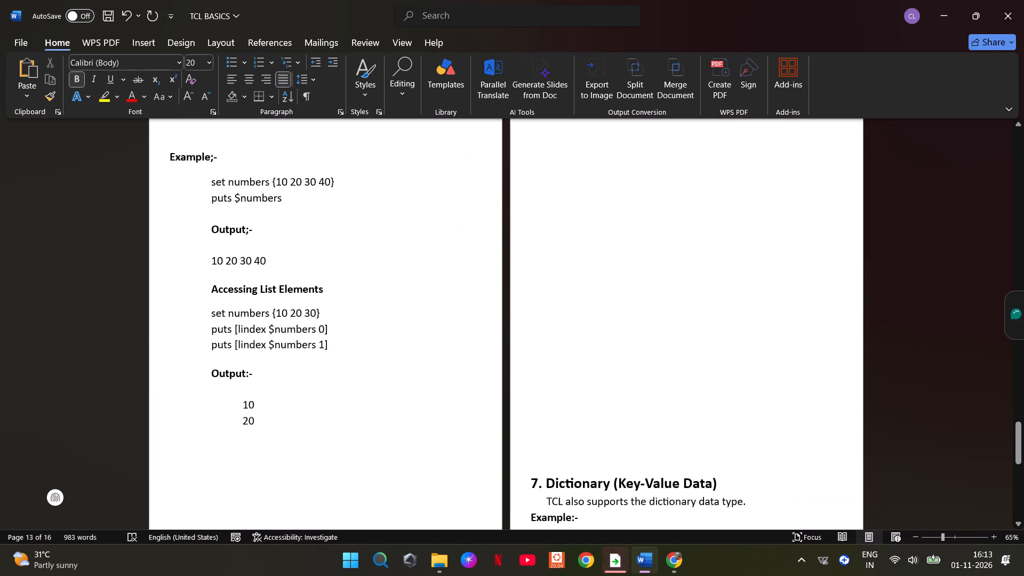
{"action": "scroll", "coordinate": [371, 366], "scroll_direction": "up", "scroll_amount": 11}
{"action": "scroll", "coordinate": [521, 374], "scroll_direction": "up", "scroll_amount": 2}
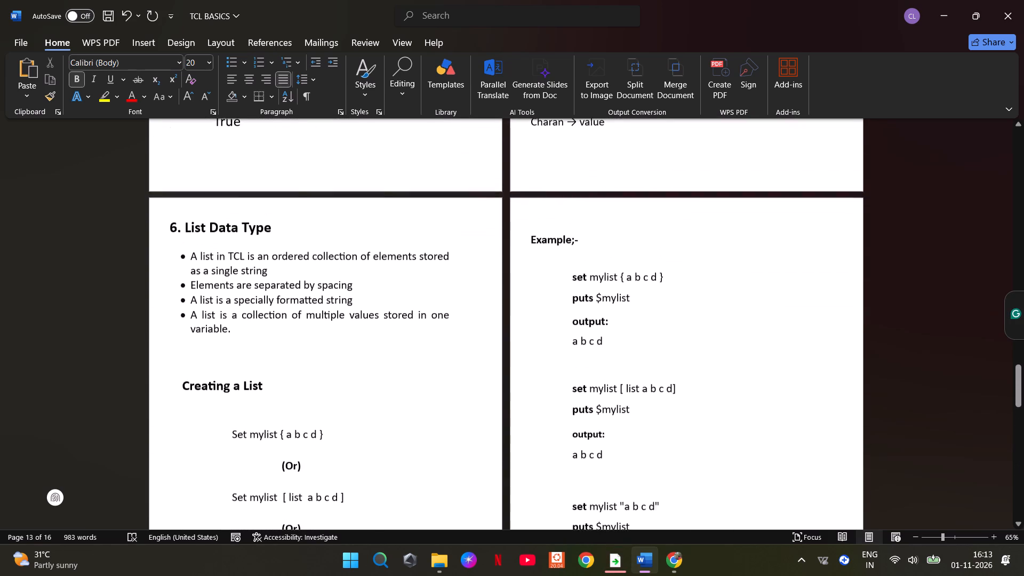
{"action": "scroll", "coordinate": [521, 374], "scroll_direction": "up", "scroll_amount": 10}
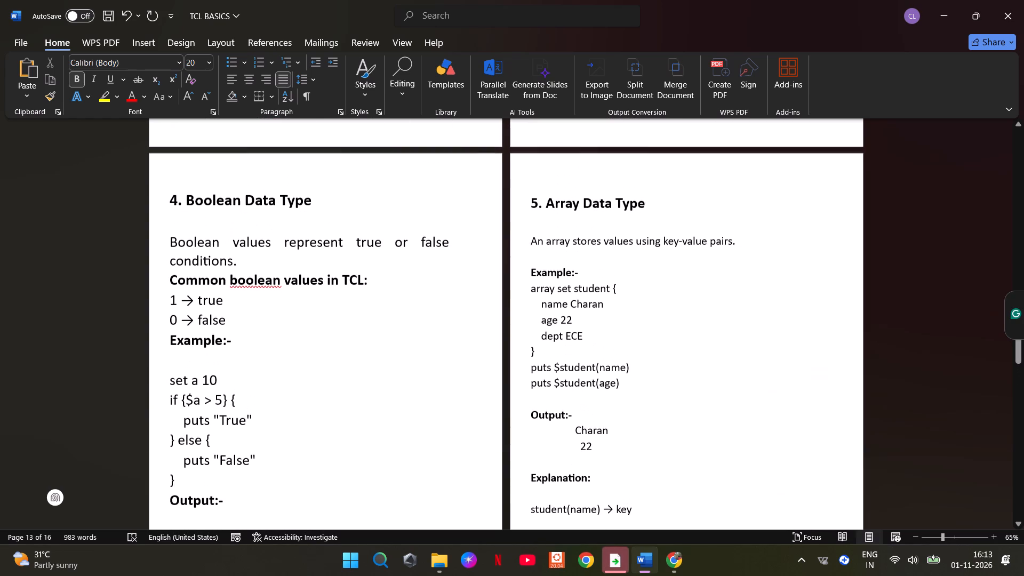
{"action": "left_click_drag", "start_coordinate": [530, 235], "coordinate": [646, 459]}
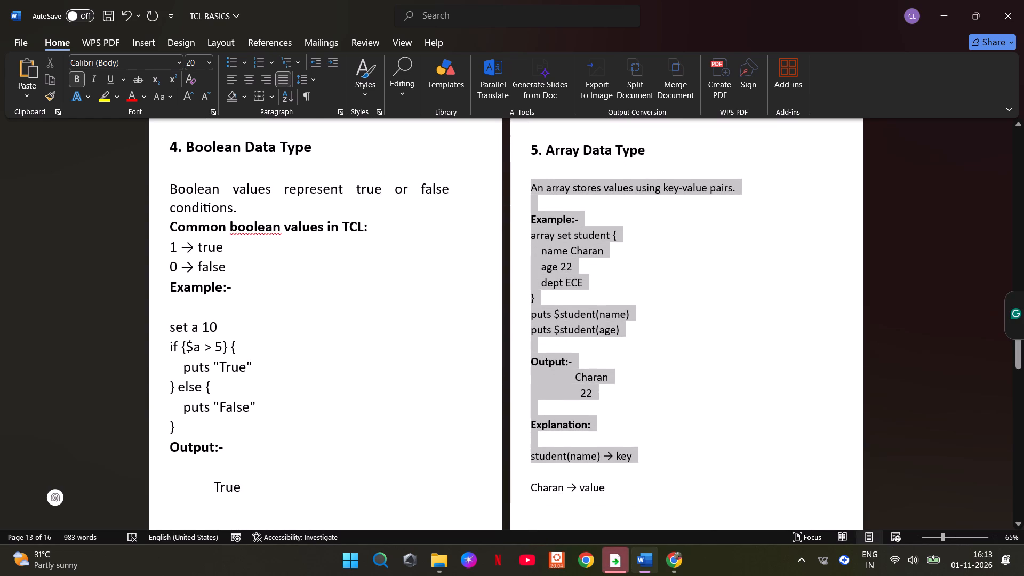
{"action": "left_click_drag", "start_coordinate": [646, 459], "coordinate": [641, 490]}
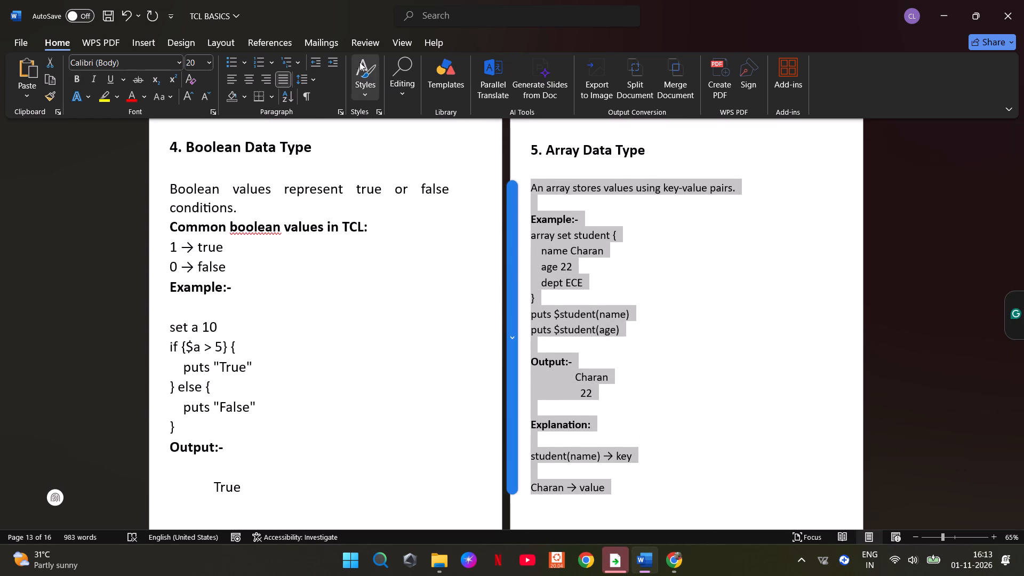
{"action": "left_click", "coordinate": [337, 64]}
{"action": "left_click", "coordinate": [337, 64]}
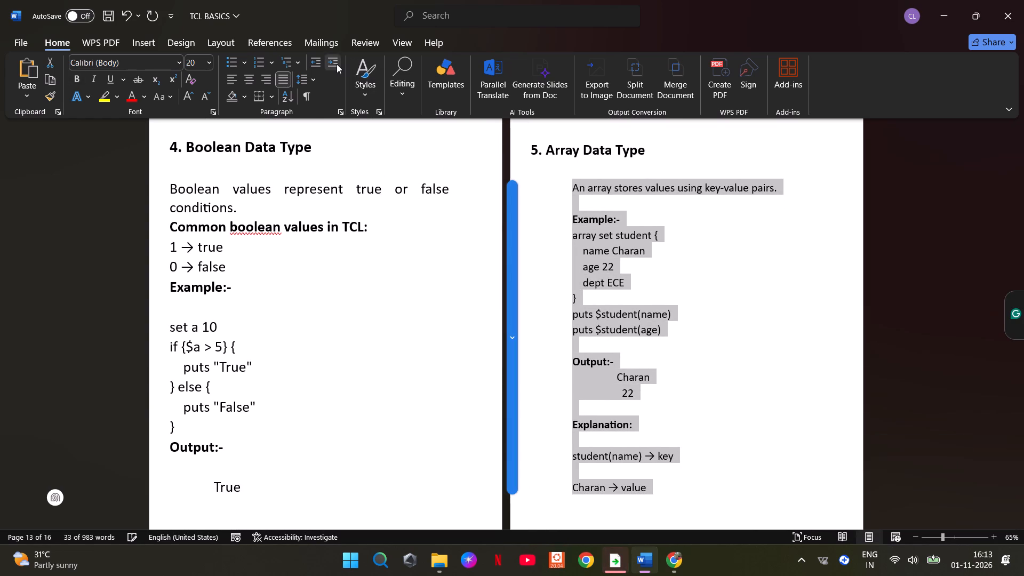
{"action": "left_click", "coordinate": [738, 257]}
Remove the indent from the "An array stores values using key-value pairs." line and offset it with four leading spaces.
{"action": "scroll", "coordinate": [707, 298], "scroll_direction": "up", "scroll_amount": 3}
{"action": "scroll", "coordinate": [707, 298], "scroll_direction": "down", "scroll_amount": 2}
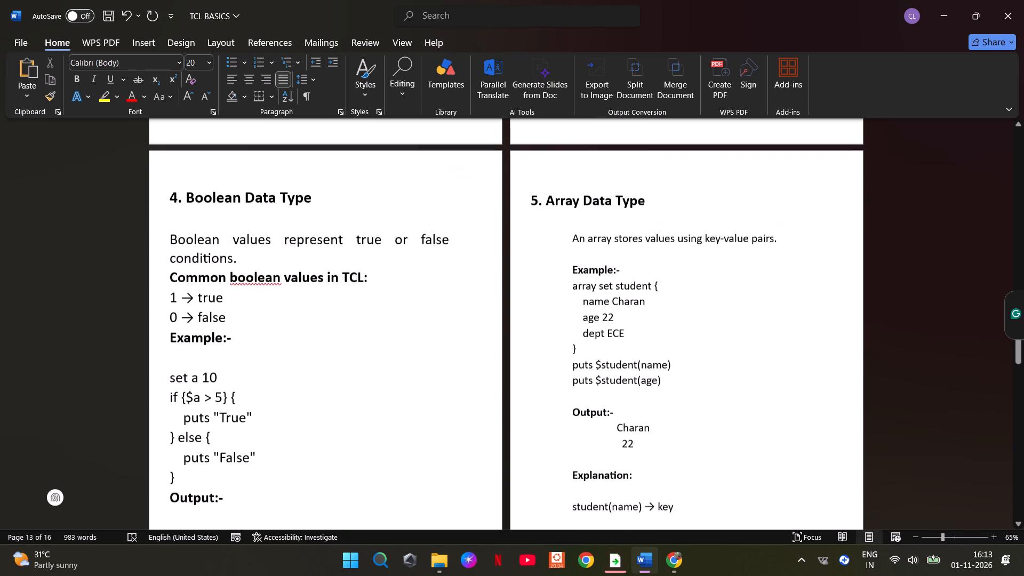
{"action": "left_click", "coordinate": [572, 227]}
{"action": "key", "text": "BackSpace"}
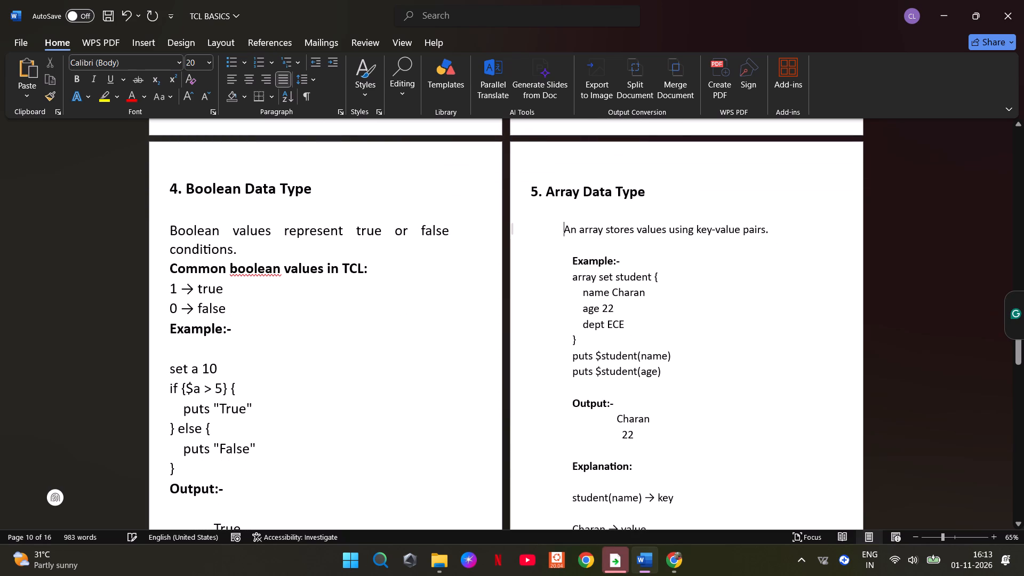
{"action": "key", "text": "BackSpace"}
{"action": "key", "text": "BackSpace"}
{"action": "key", "text": "Return"}
{"action": "key", "text": "space"}
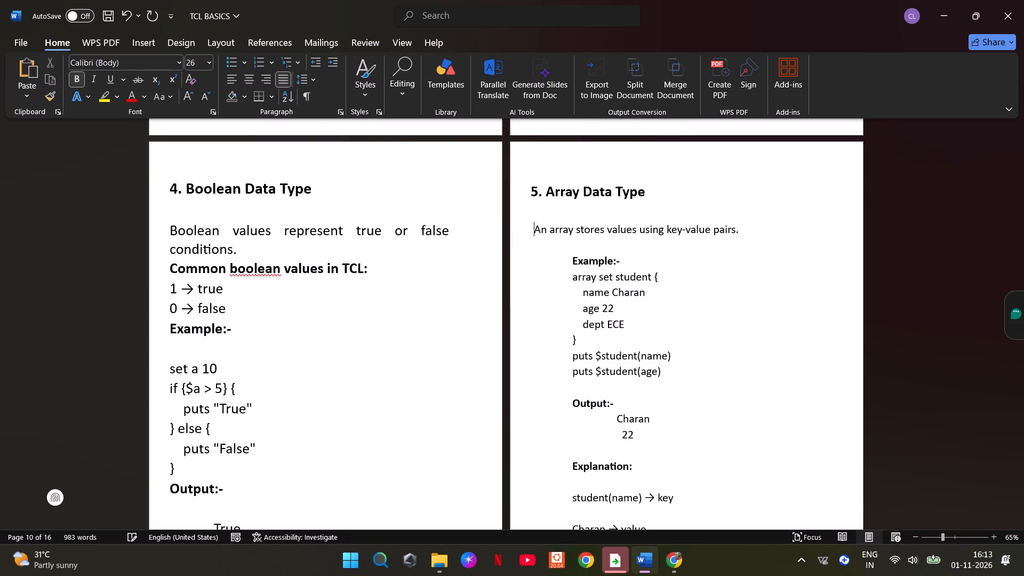
{"action": "key", "text": "space"}
{"action": "key", "text": "space"}
{"action": "key", "text": "space"}
Remove the indent from the Array Data Type section's "Example:-" heading and offset it with two leading spaces.
{"action": "scroll", "coordinate": [572, 227], "scroll_direction": "up", "scroll_amount": 1}
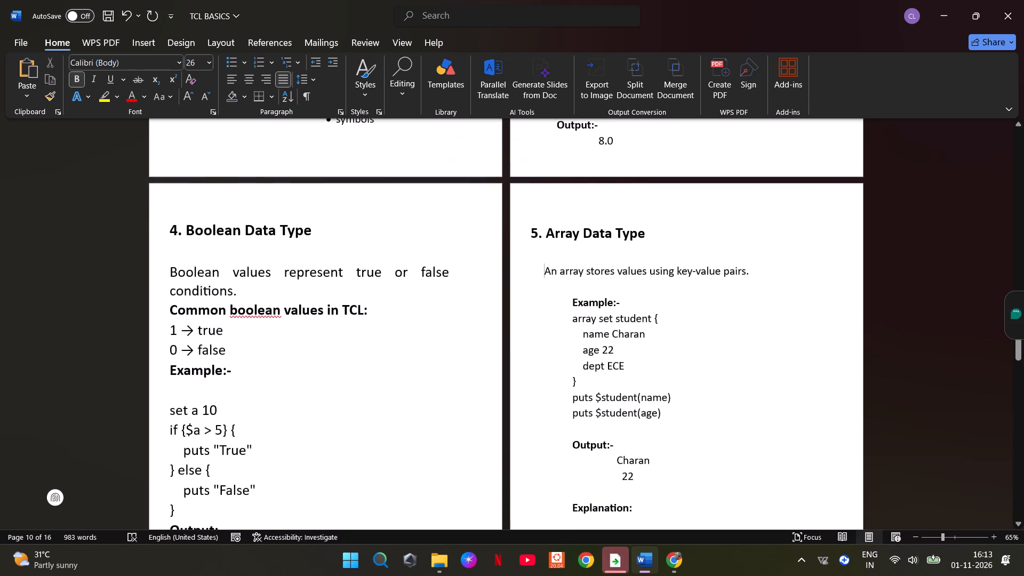
{"action": "scroll", "coordinate": [668, 254], "scroll_direction": "down", "scroll_amount": 4}
{"action": "scroll", "coordinate": [683, 308], "scroll_direction": "up", "scroll_amount": 1}
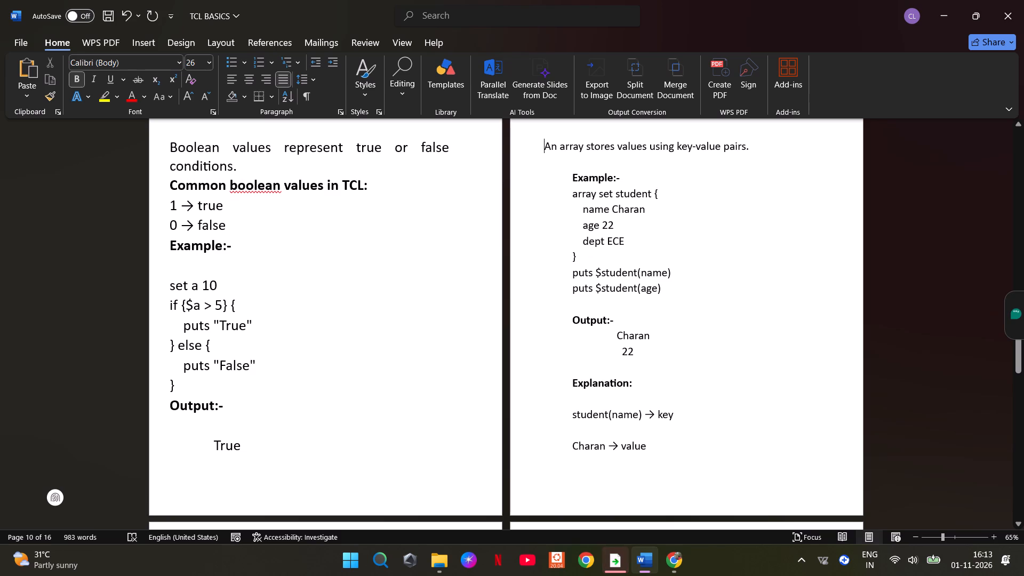
{"action": "left_click", "coordinate": [566, 177]}
{"action": "key", "text": "BackSpace"}
{"action": "key", "text": "BackSpace"}
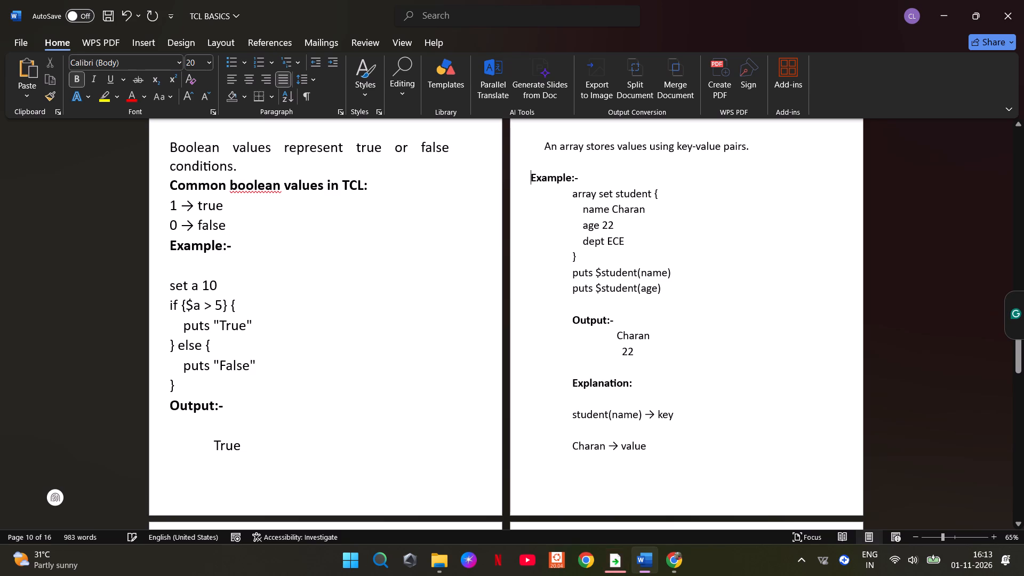
{"action": "left_click", "coordinate": [525, 175]}
{"action": "key", "text": "space"}
{"action": "key", "text": "space"}
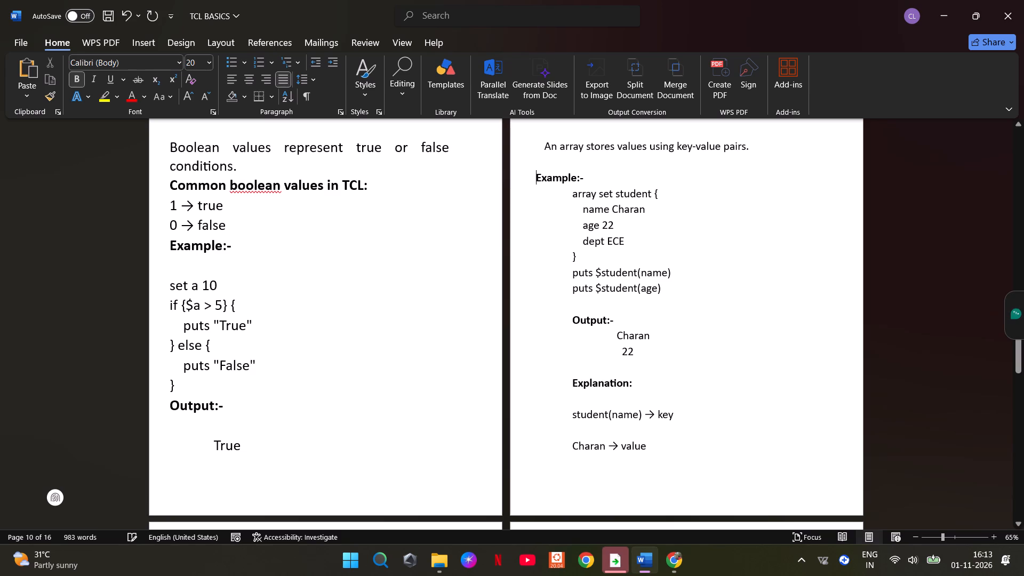
Review the layout of the Boolean and Array Data Type pages, comparing heading offsets and code indents.
{"action": "scroll", "coordinate": [712, 212], "scroll_direction": "up", "scroll_amount": 2}
{"action": "scroll", "coordinate": [713, 212], "scroll_direction": "down", "scroll_amount": 2}
{"action": "scroll", "coordinate": [276, 254], "scroll_direction": "up", "scroll_amount": 1}
{"action": "scroll", "coordinate": [428, 299], "scroll_direction": "up", "scroll_amount": 3}
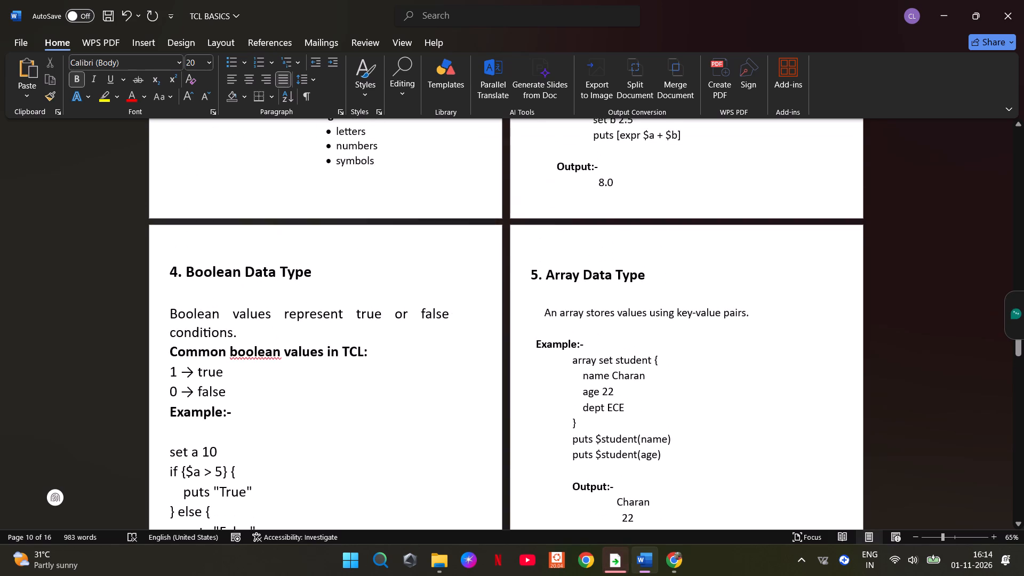
{"action": "scroll", "coordinate": [683, 289], "scroll_direction": "down", "scroll_amount": 4}
{"action": "scroll", "coordinate": [683, 291], "scroll_direction": "up", "scroll_amount": 2}
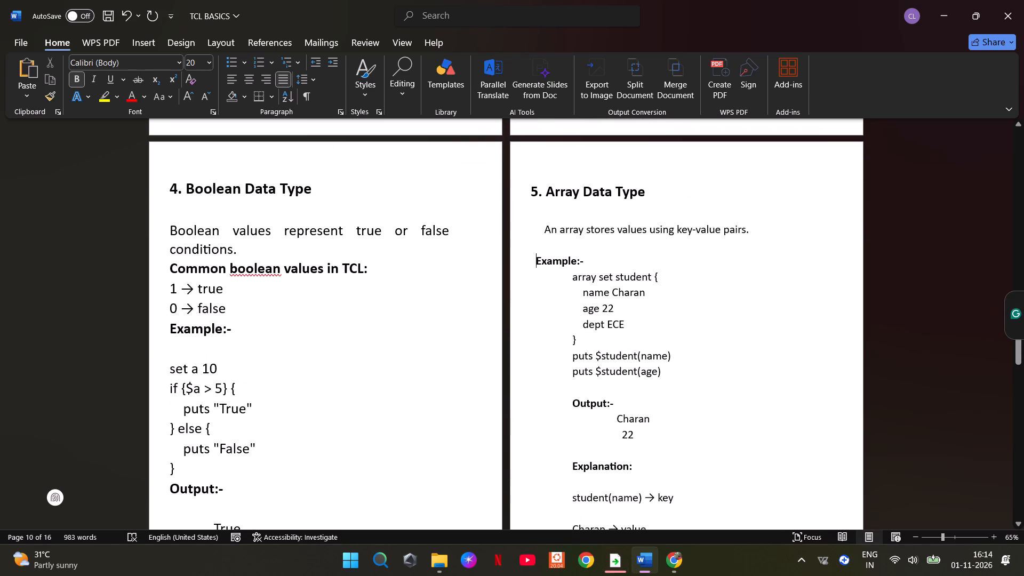
{"action": "scroll", "coordinate": [613, 295], "scroll_direction": "up", "scroll_amount": 1}
{"action": "left_click", "coordinate": [606, 300]}
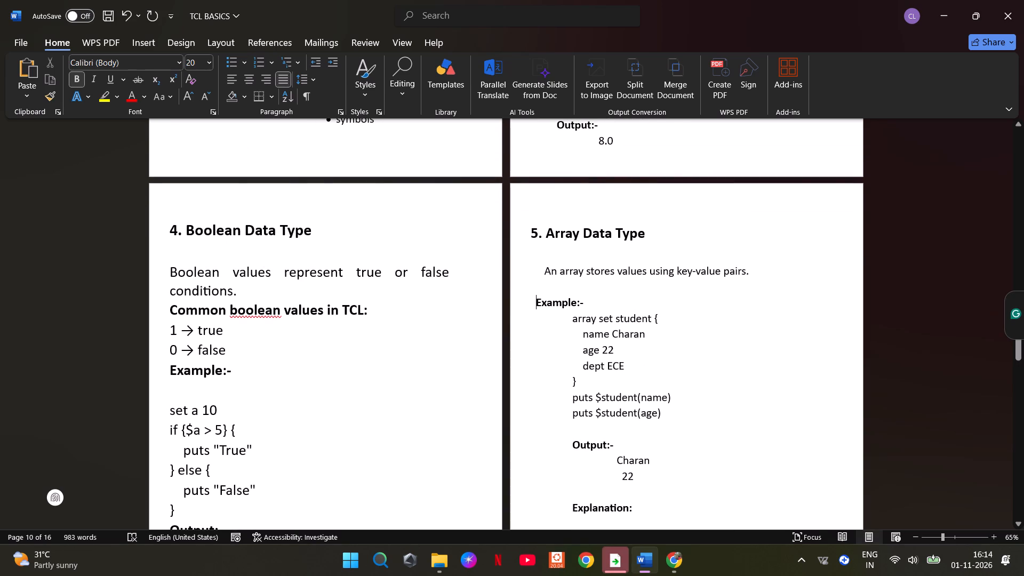
{"action": "scroll", "coordinate": [606, 300], "scroll_direction": "down", "scroll_amount": 5}
{"action": "scroll", "coordinate": [211, 234], "scroll_direction": "up", "scroll_amount": 1}
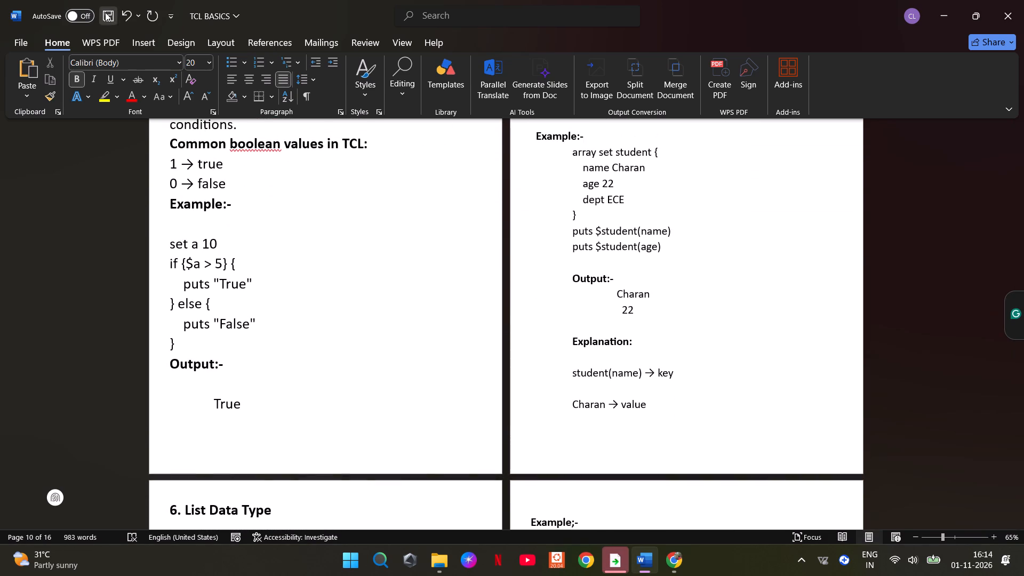
Save the TCL BASICS document.
{"action": "left_click", "coordinate": [105, 12]}
Review the data type pages from String through Dictionary, comparing the spacing and indents of headings, code examples and outputs.
{"action": "scroll", "coordinate": [431, 316], "scroll_direction": "up", "scroll_amount": 10}
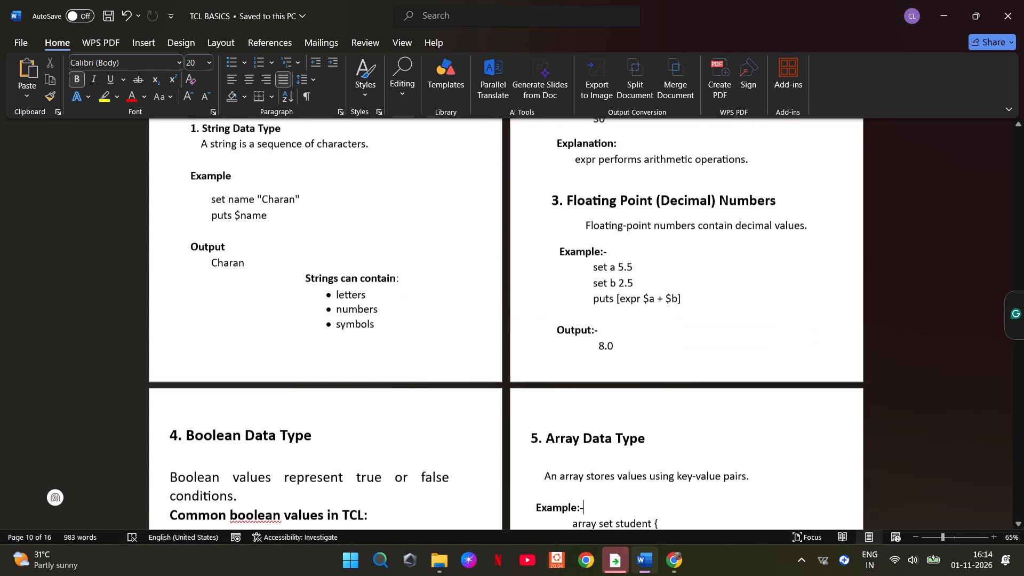
{"action": "scroll", "coordinate": [430, 301], "scroll_direction": "up", "scroll_amount": 5}
{"action": "scroll", "coordinate": [430, 300], "scroll_direction": "down", "scroll_amount": 4}
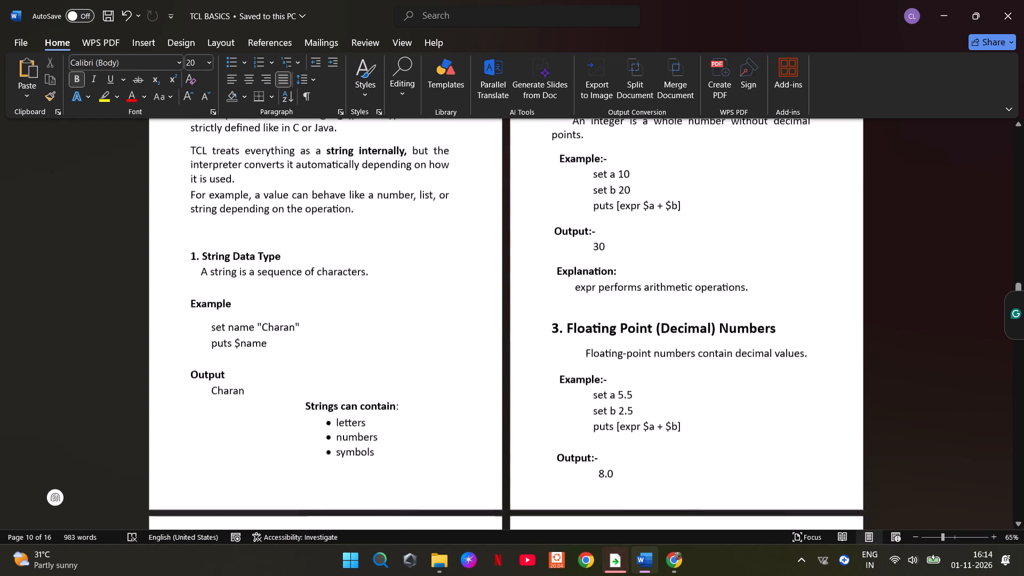
{"action": "scroll", "coordinate": [429, 300], "scroll_direction": "down", "scroll_amount": 8}
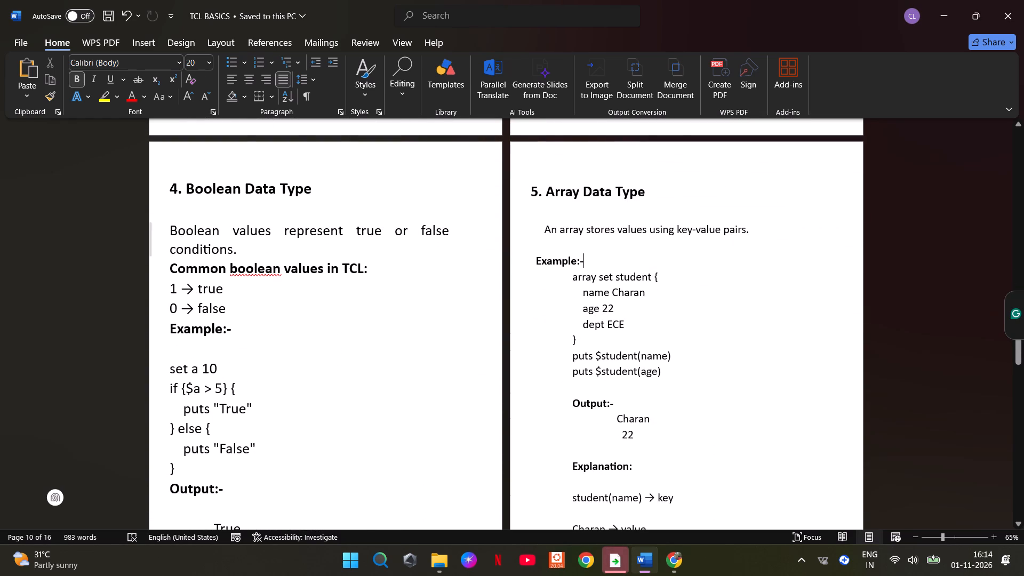
{"action": "scroll", "coordinate": [310, 258], "scroll_direction": "down", "scroll_amount": 8}
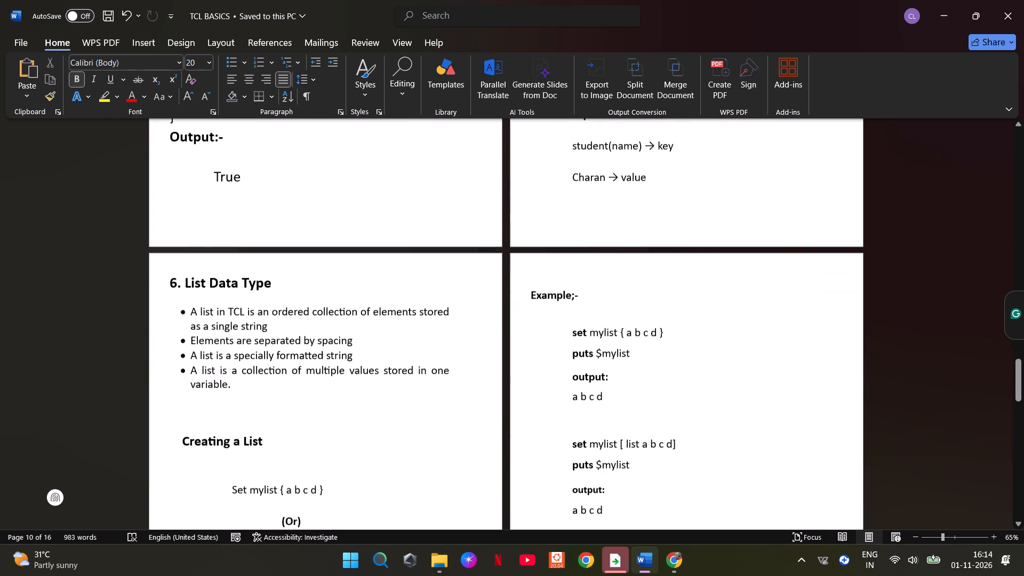
{"action": "scroll", "coordinate": [310, 258], "scroll_direction": "down", "scroll_amount": 5}
{"action": "scroll", "coordinate": [633, 287], "scroll_direction": "up", "scroll_amount": 3}
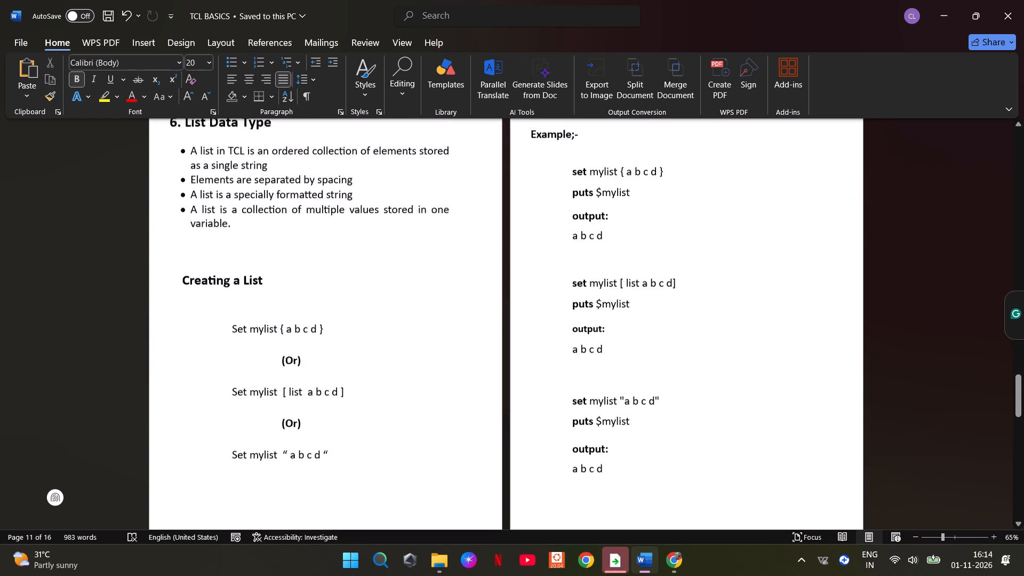
{"action": "scroll", "coordinate": [564, 261], "scroll_direction": "down", "scroll_amount": 3}
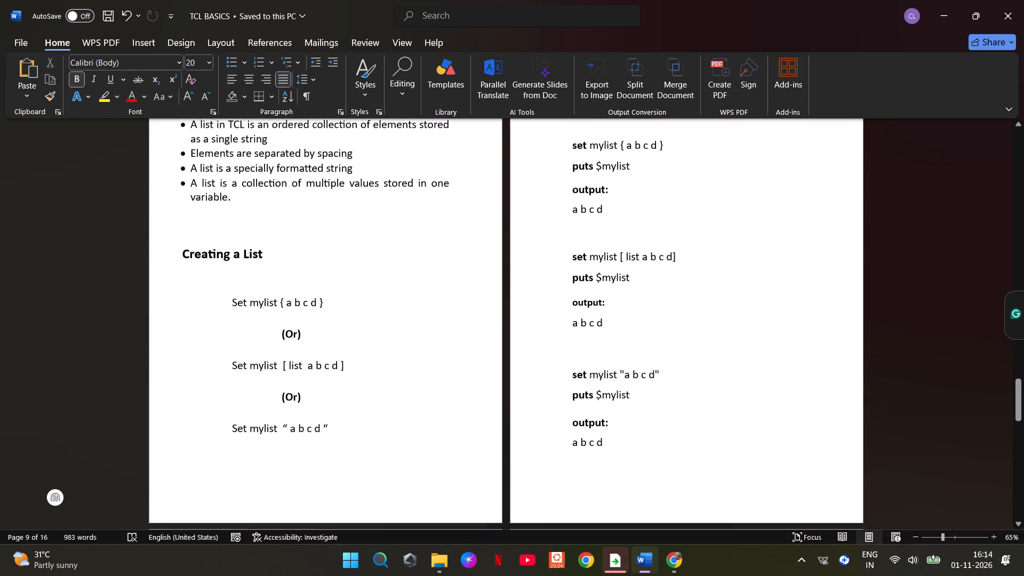
{"action": "scroll", "coordinate": [568, 266], "scroll_direction": "down", "scroll_amount": 12}
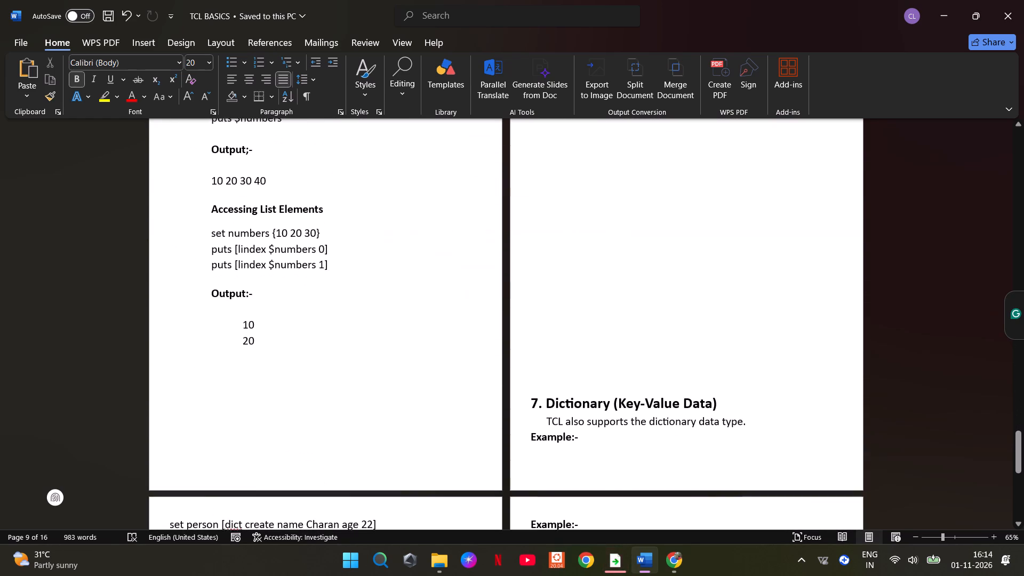
{"action": "scroll", "coordinate": [568, 269], "scroll_direction": "down", "scroll_amount": 2}
{"action": "scroll", "coordinate": [569, 269], "scroll_direction": "up", "scroll_amount": 6}
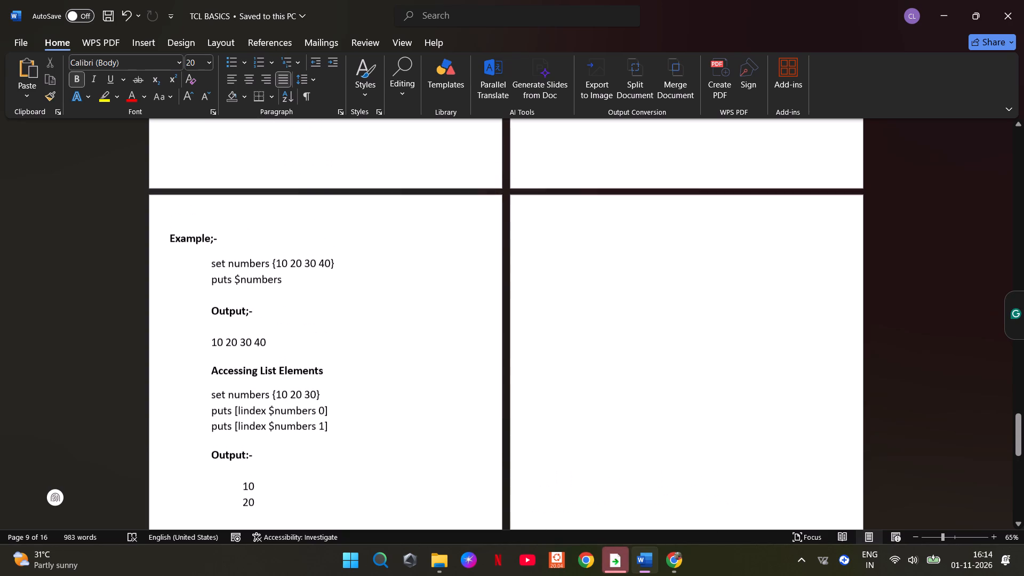
{"action": "scroll", "coordinate": [474, 277], "scroll_direction": "down", "scroll_amount": 1}
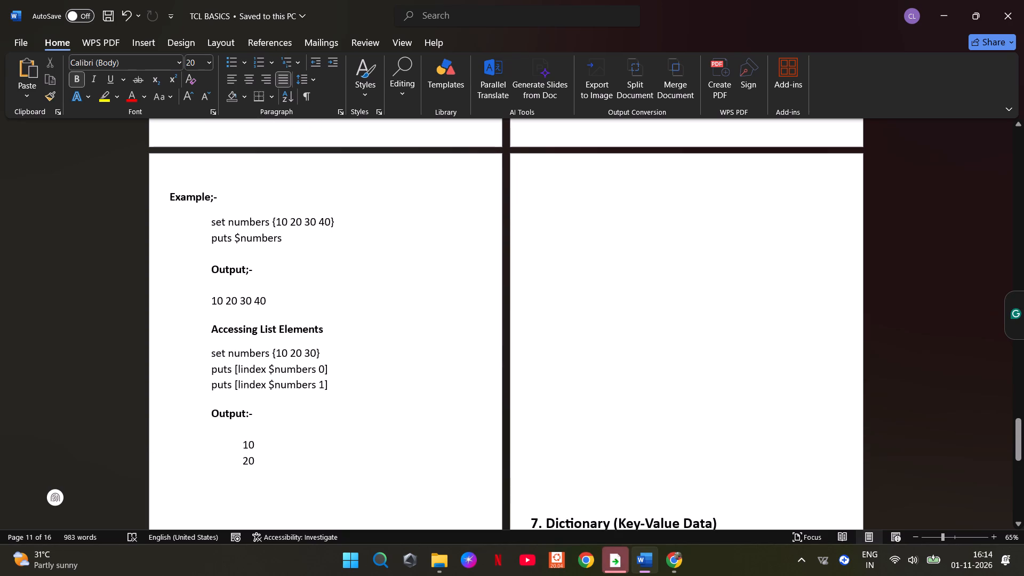